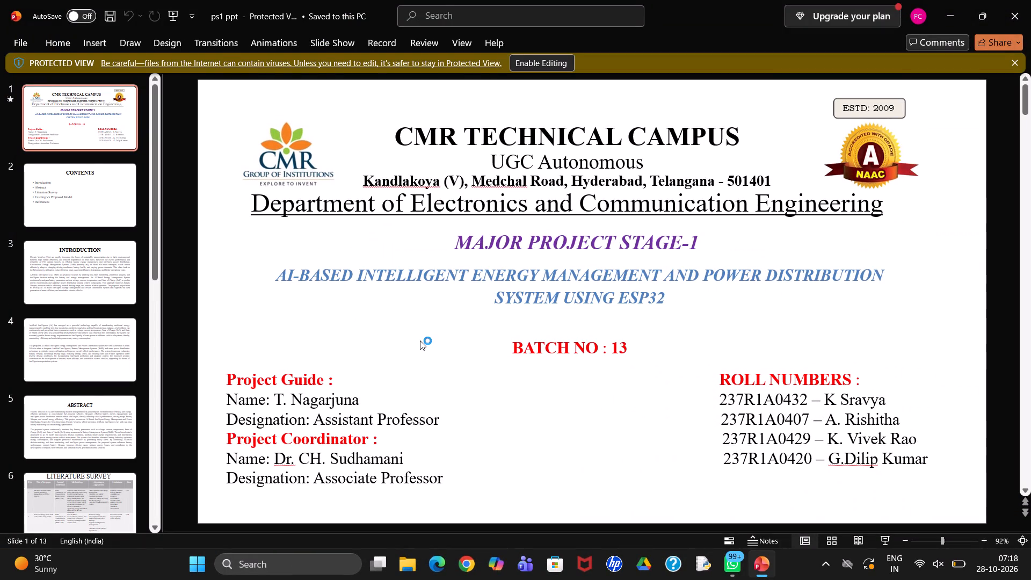
# Enable editing of the protected presentation.
pyautogui.click(547, 62)
# Look through the existing versus proposed model comparison slide and back through the preceding literature survey slides.
pyautogui.scroll(-10, 526, 267)
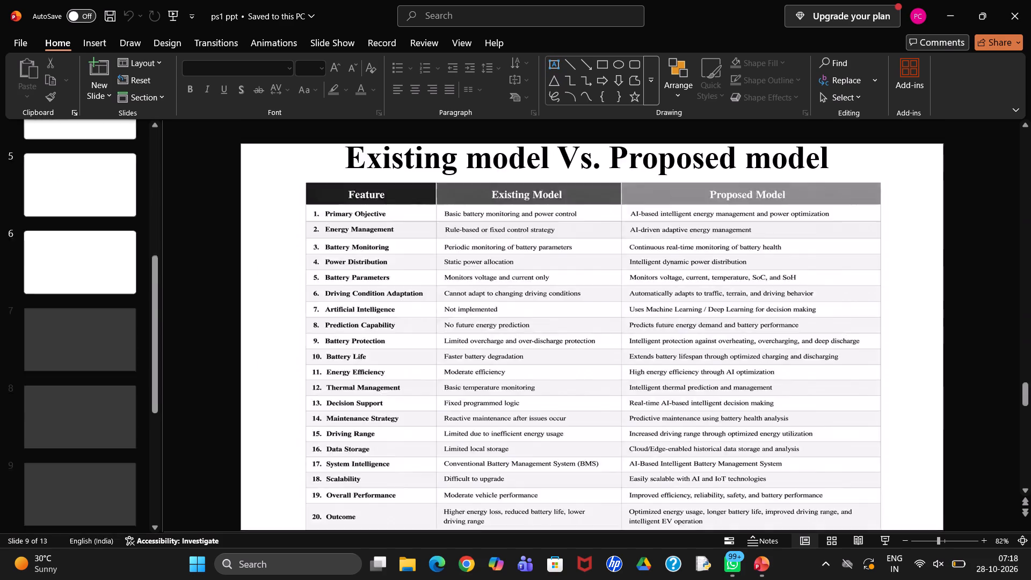
pyautogui.scroll(1, 526, 267)
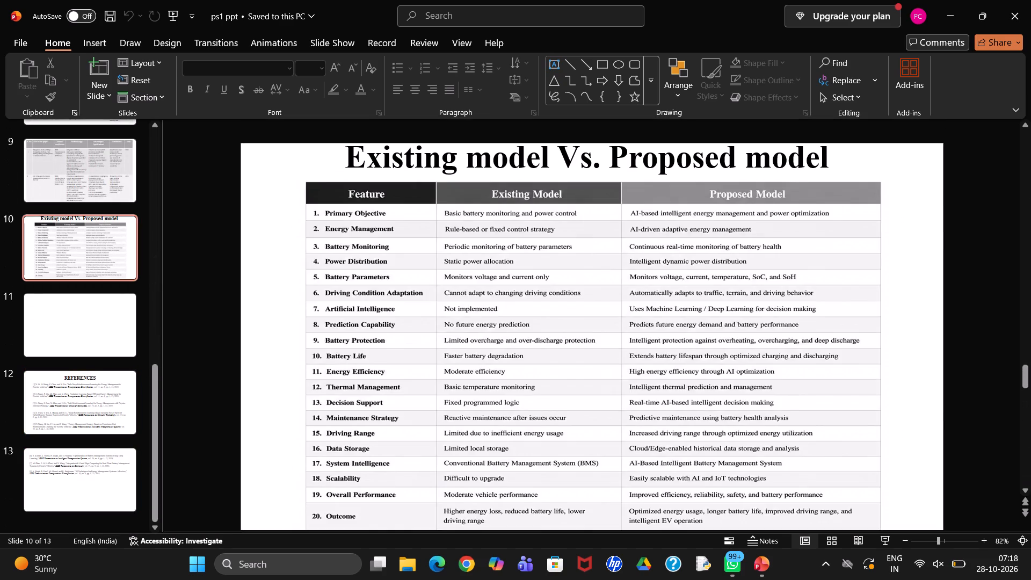
pyautogui.scroll(1, 526, 267)
pyautogui.rightClick(511, 257)
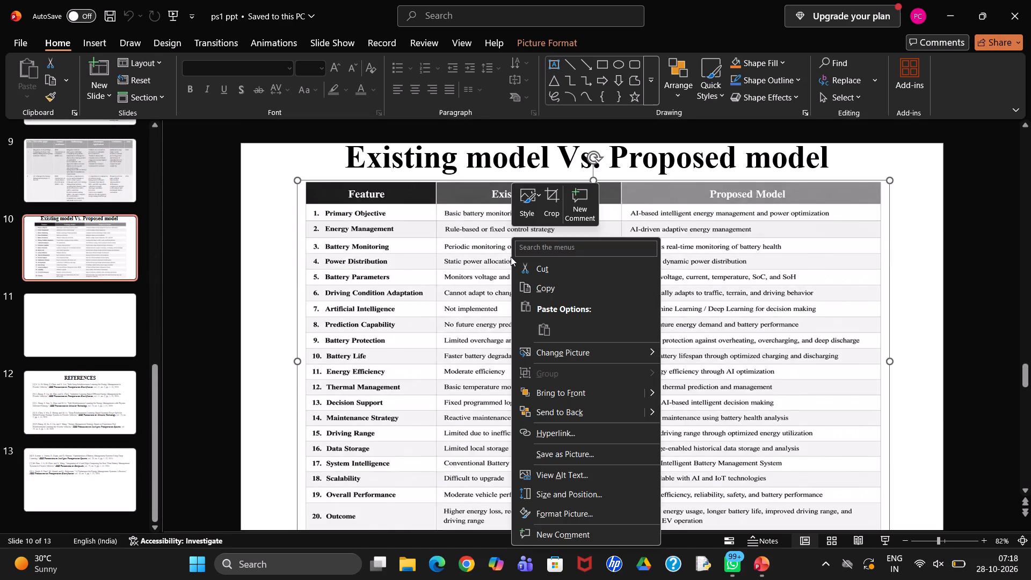
pyautogui.click(486, 252)
pyautogui.scroll(1, 486, 252)
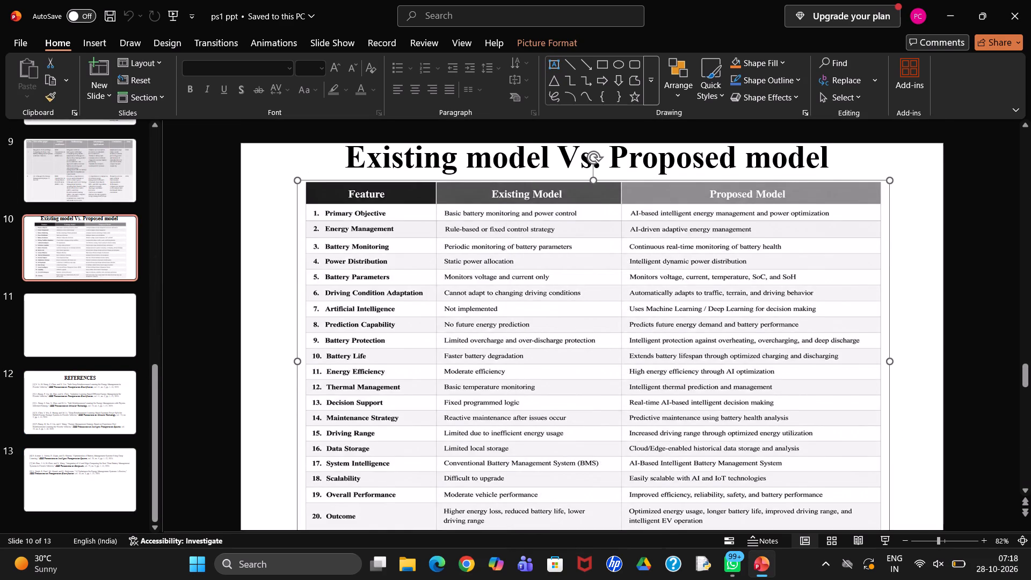
pyautogui.scroll(3, 486, 252)
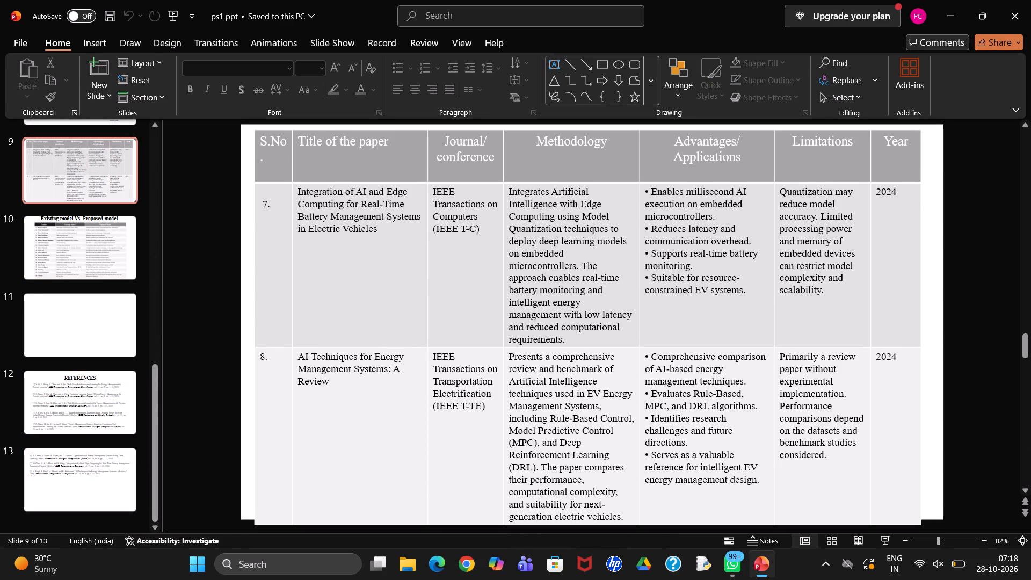
pyautogui.scroll(1, 486, 252)
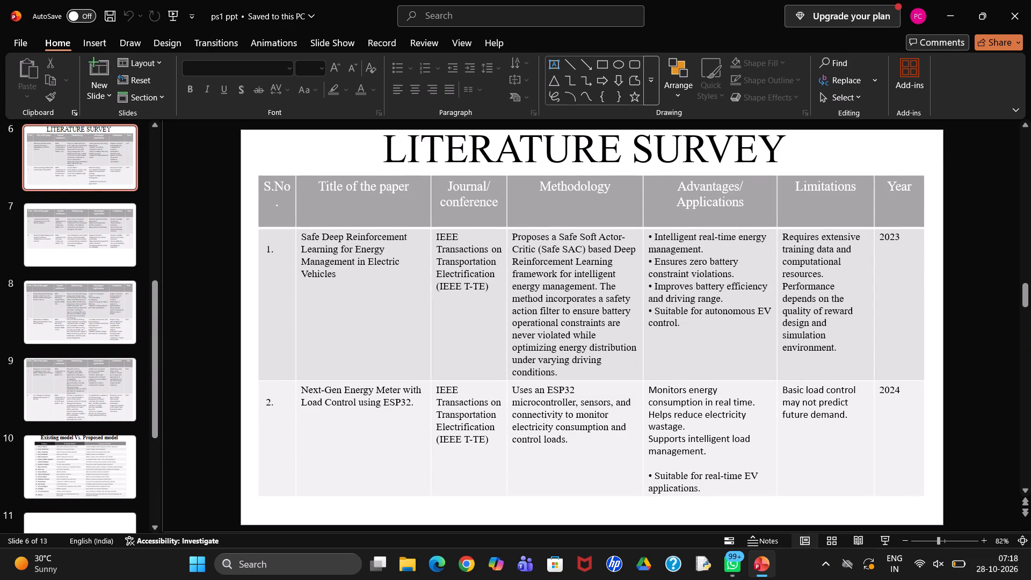
# Review the literature survey tables on slides 6 to 9, checking the listed papers and their columns.
pyautogui.scroll(-1, 486, 252)
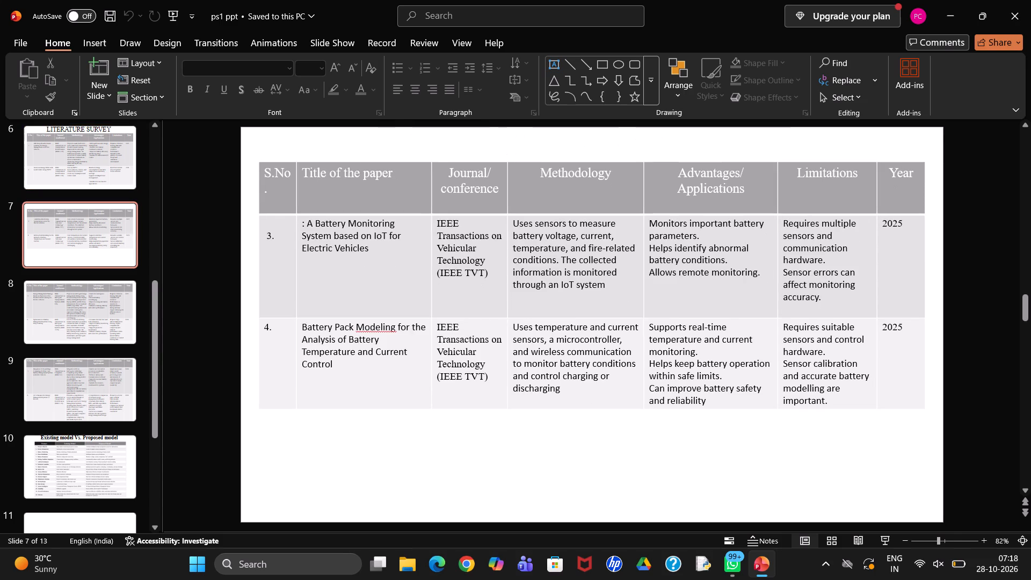
pyautogui.scroll(-1, 486, 252)
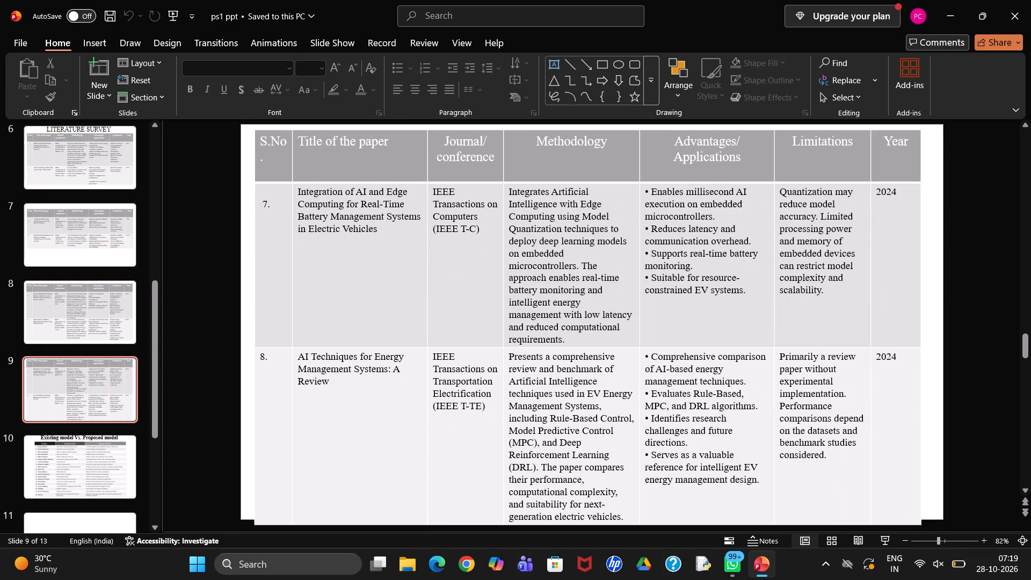
pyautogui.scroll(2, 486, 252)
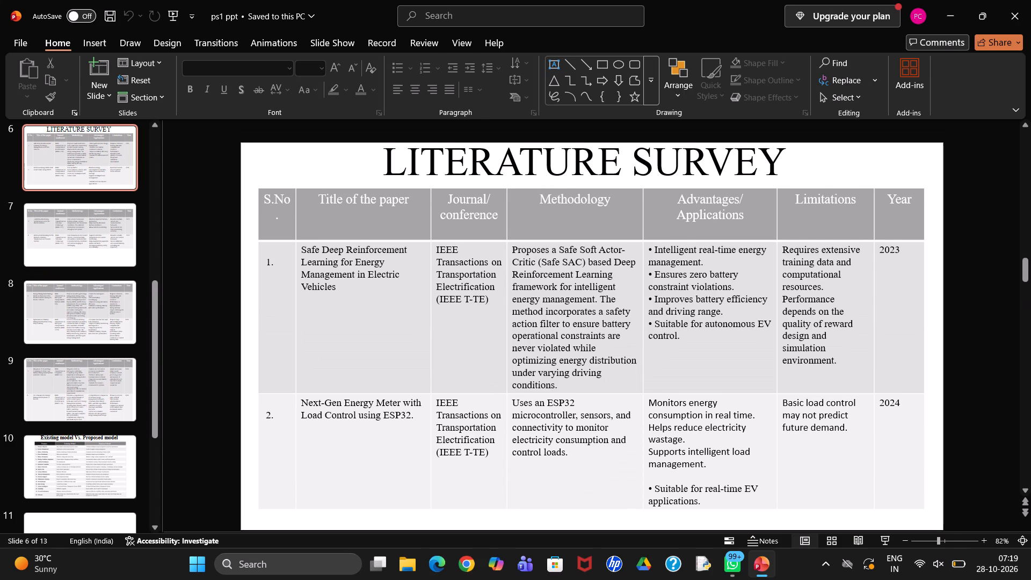
pyautogui.scroll(-2, 486, 252)
pyautogui.scroll(-1, 569, 341)
pyautogui.scroll(1, 569, 341)
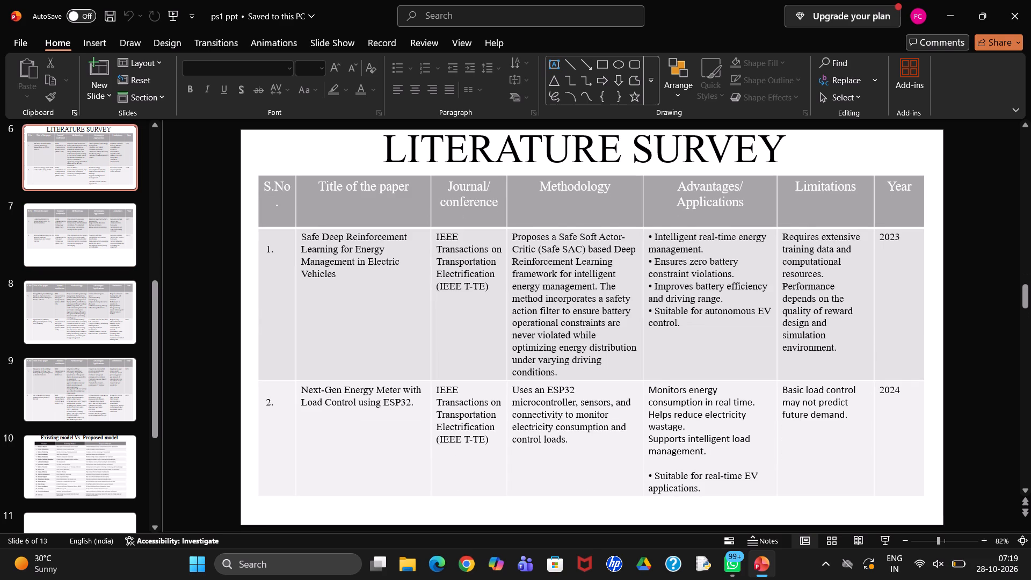
pyautogui.scroll(1, 569, 341)
pyautogui.scroll(-1, 701, 368)
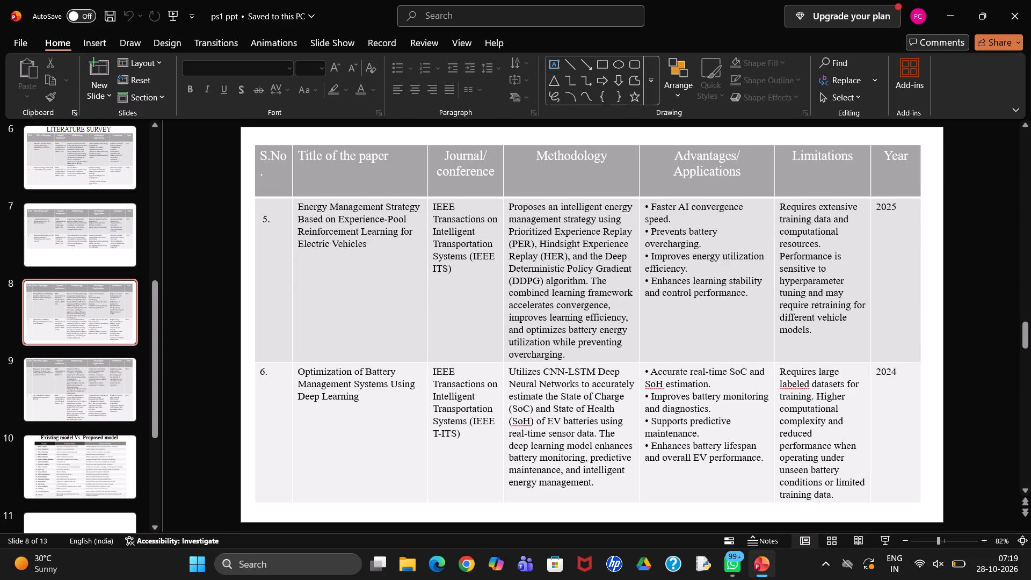
pyautogui.scroll(1, 701, 368)
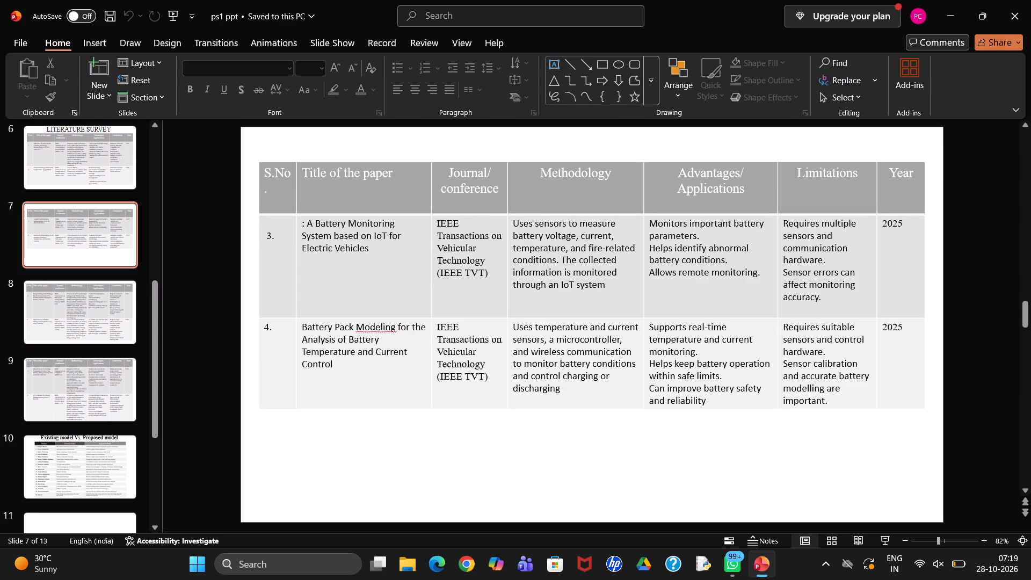
pyautogui.scroll(2, 701, 368)
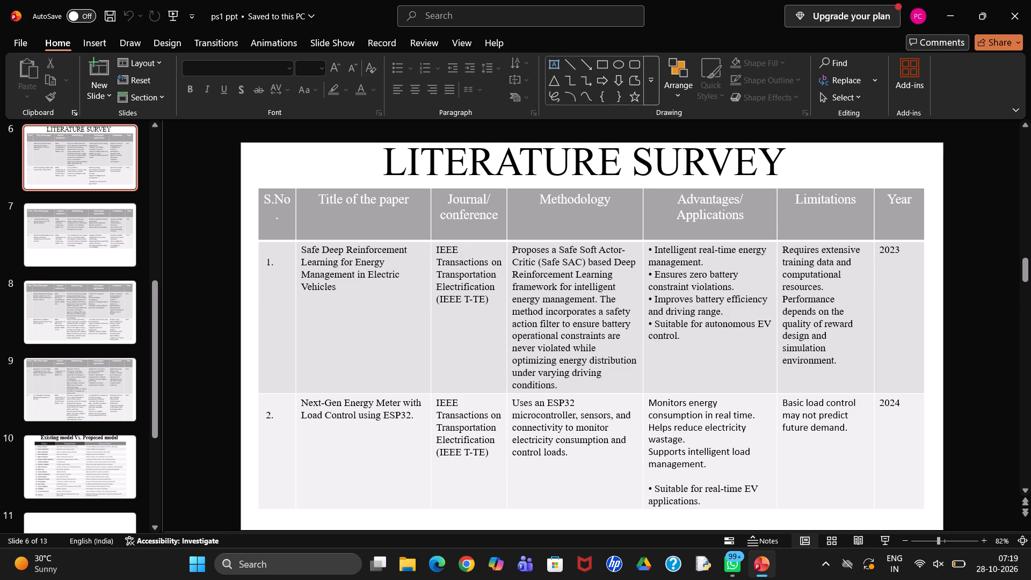
pyautogui.scroll(-2, 701, 368)
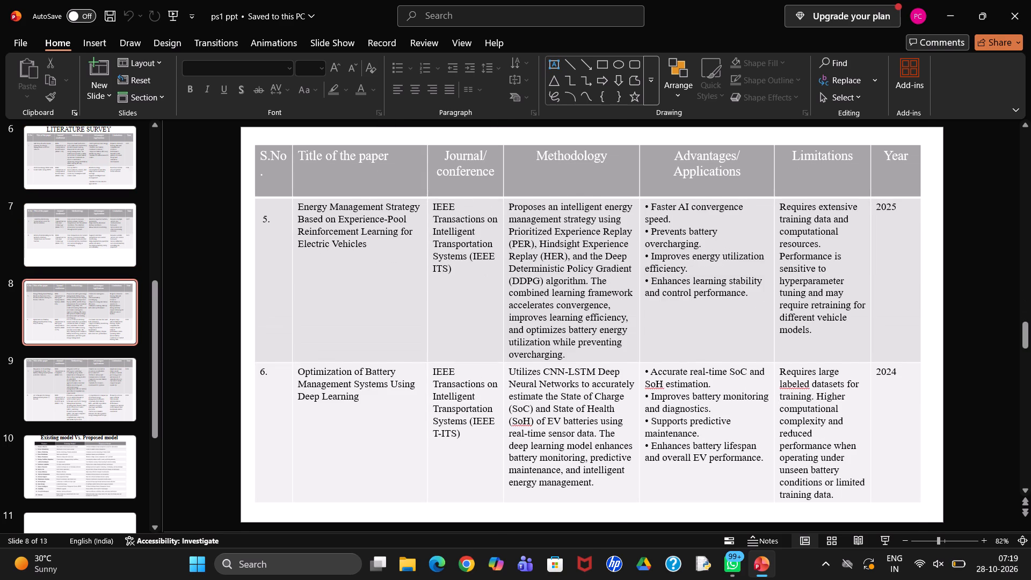
# Enter the title "Block diagram:" on the blank slide 11, before the References slide.
pyautogui.scroll(-3, 701, 368)
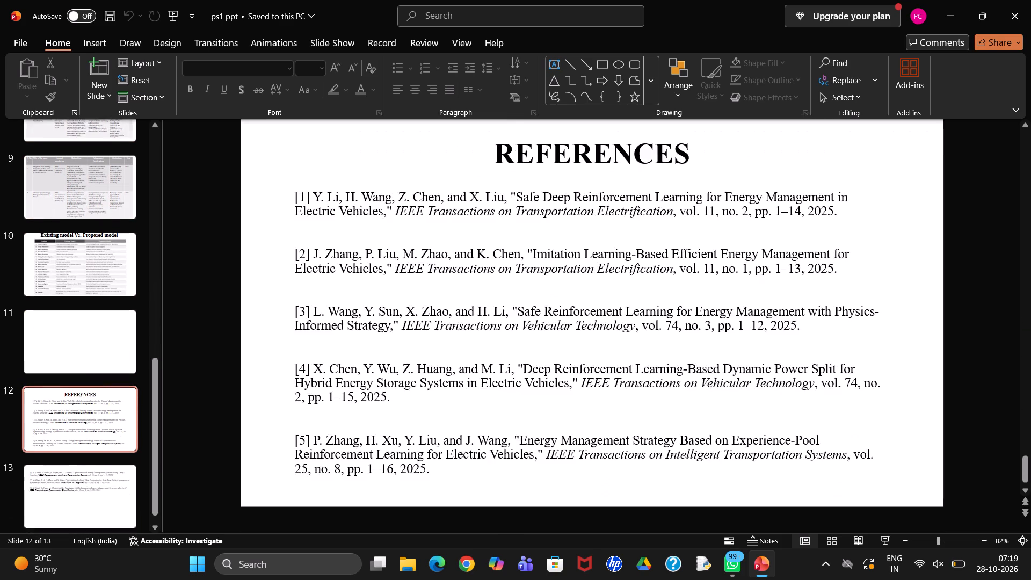
pyautogui.scroll(-1, 701, 368)
pyautogui.scroll(1, 701, 368)
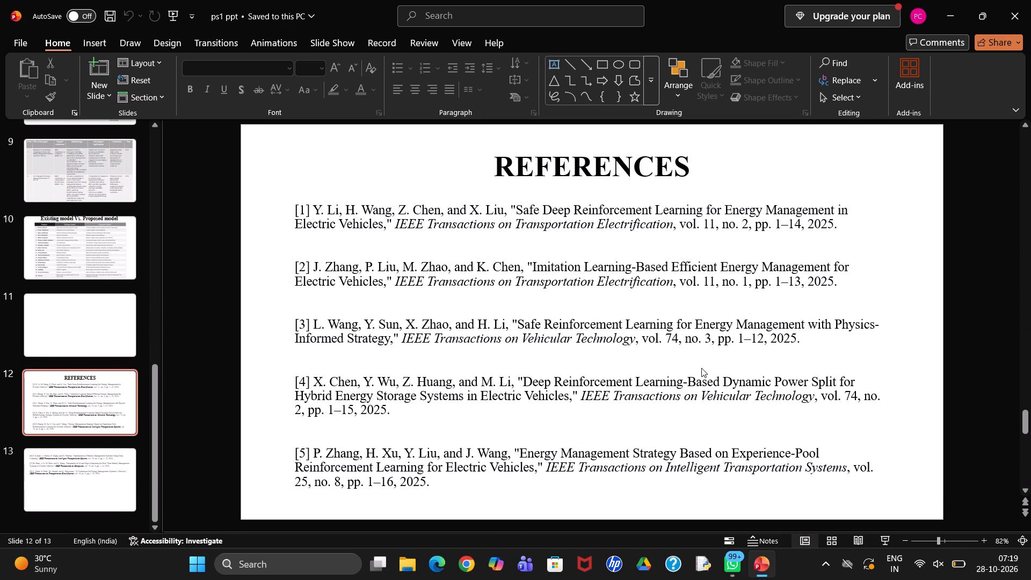
pyautogui.click(59, 345)
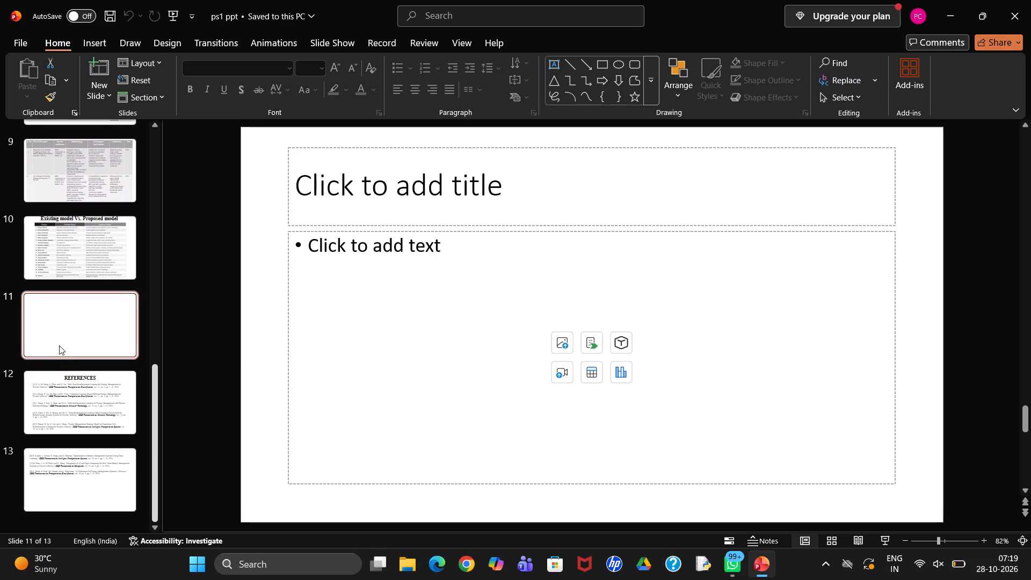
pyautogui.click(514, 193)
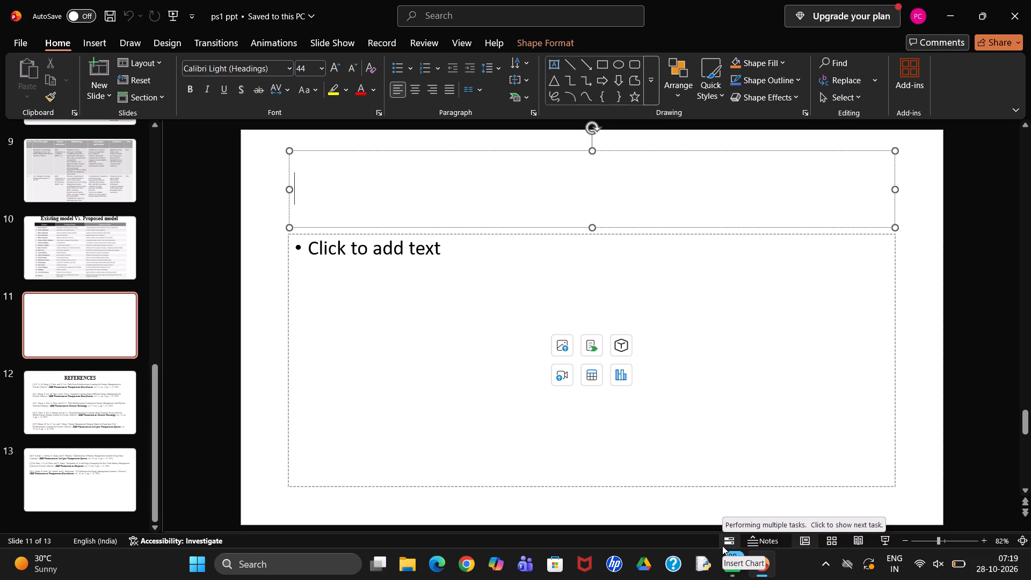
pyautogui.write('block')
pyautogui.press('space')
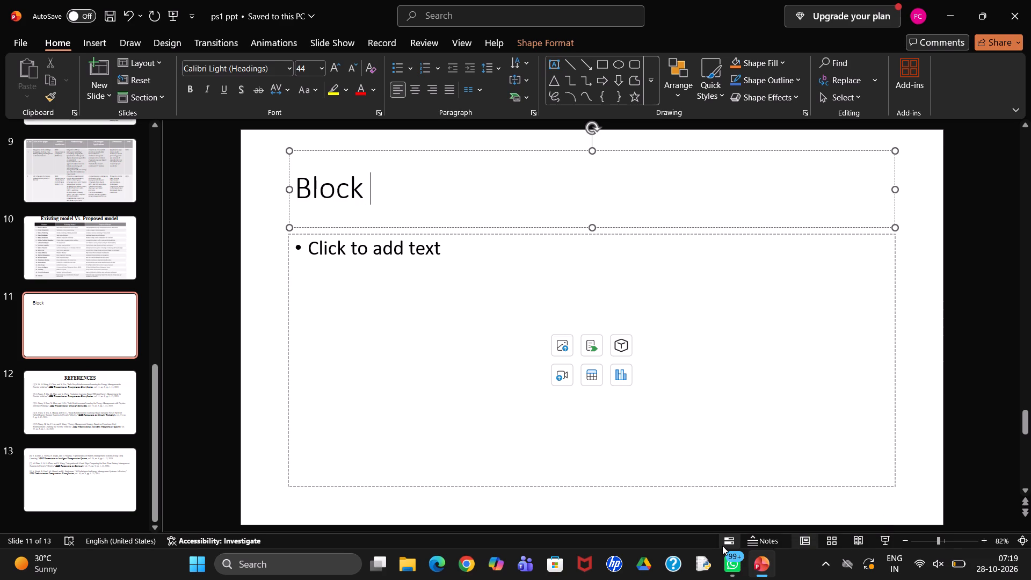
pyautogui.write('diagra')
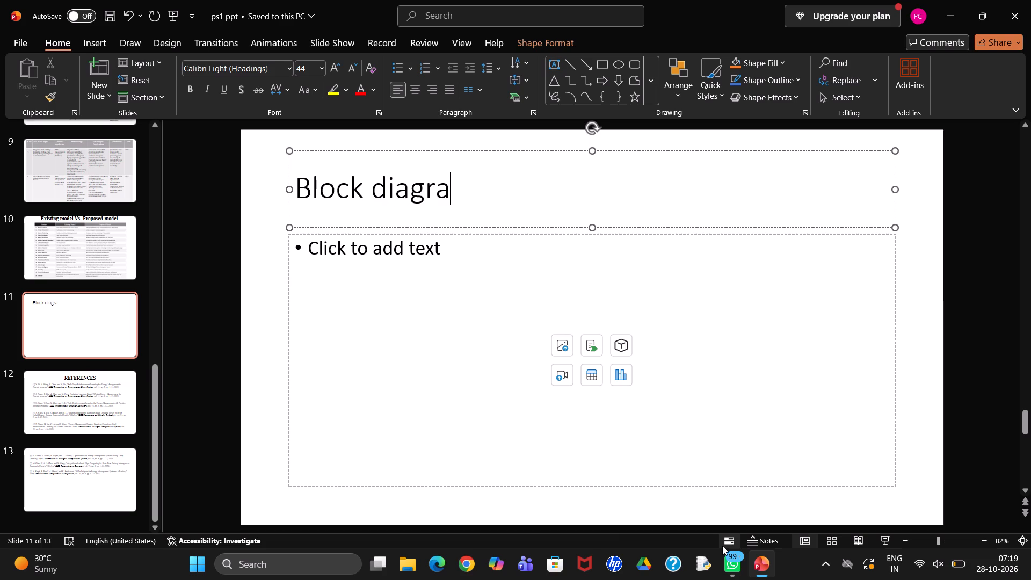
pyautogui.press('m')
pyautogui.press('BackSpace')
pyautogui.press('BackSpace')
pyautogui.press('BackSpace')
pyautogui.press('BackSpace')
pyautogui.press('BackSpace')
pyautogui.press('BackSpace')
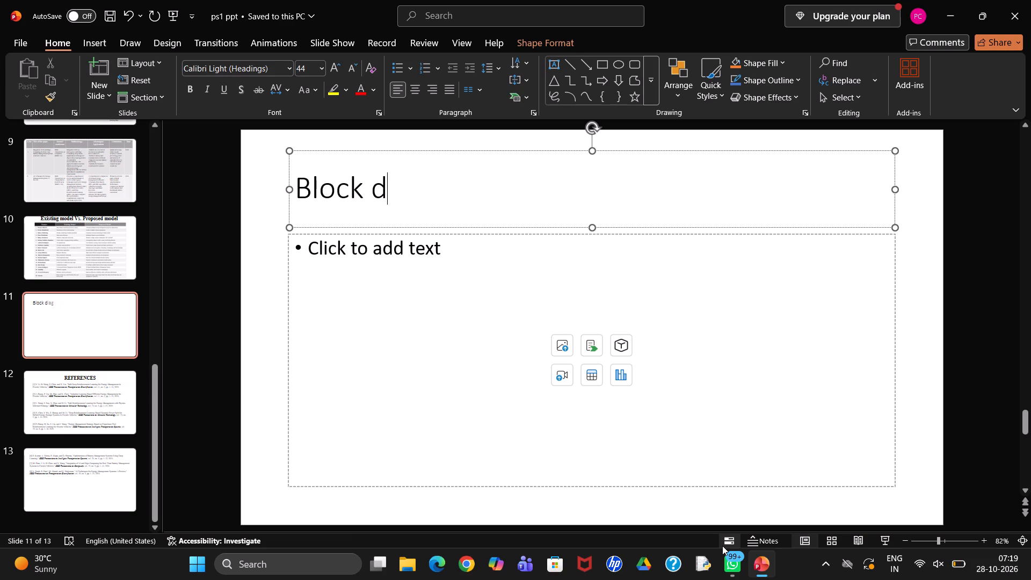
pyautogui.write('ai')
pyautogui.press('BackSpace')
pyautogui.press('BackSpace')
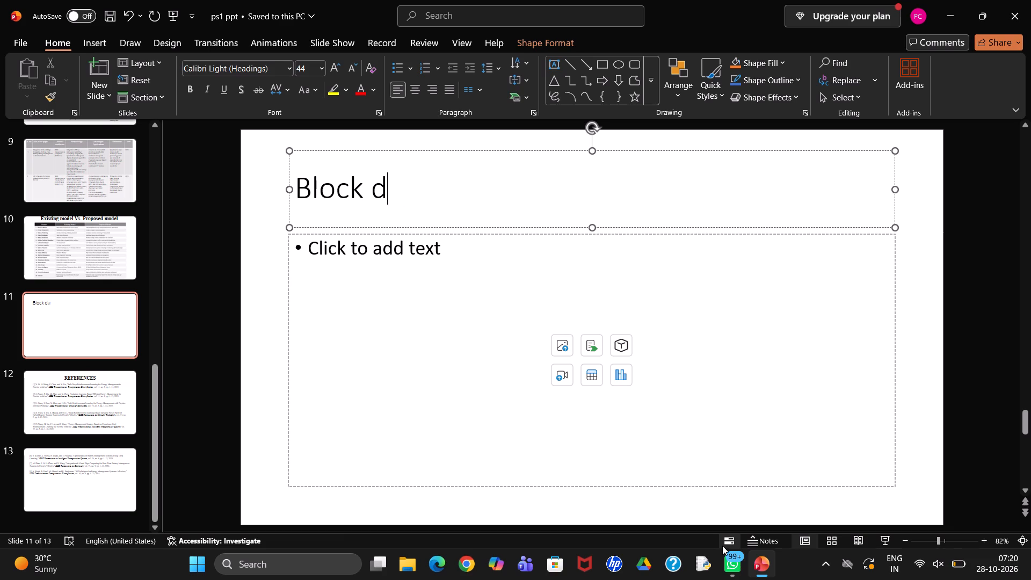
pyautogui.write('iagram')
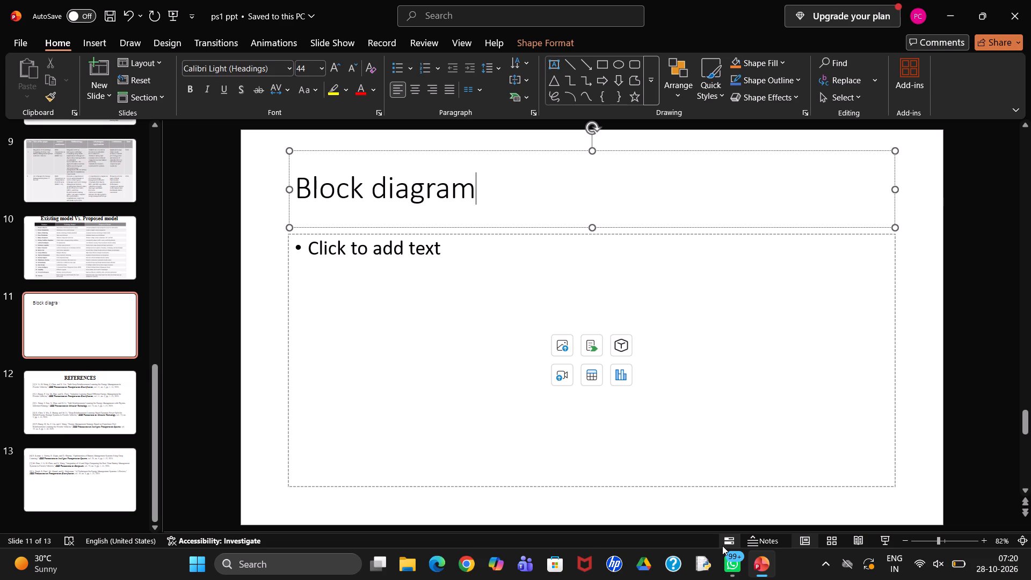
pyautogui.hotkey('shift', ':')
# Format the "Block diagram:" title as bold in the Calibri Light (Headings) font.
pyautogui.moveTo(489, 186); pyautogui.dragTo(331, 176)
pyautogui.click(193, 93)
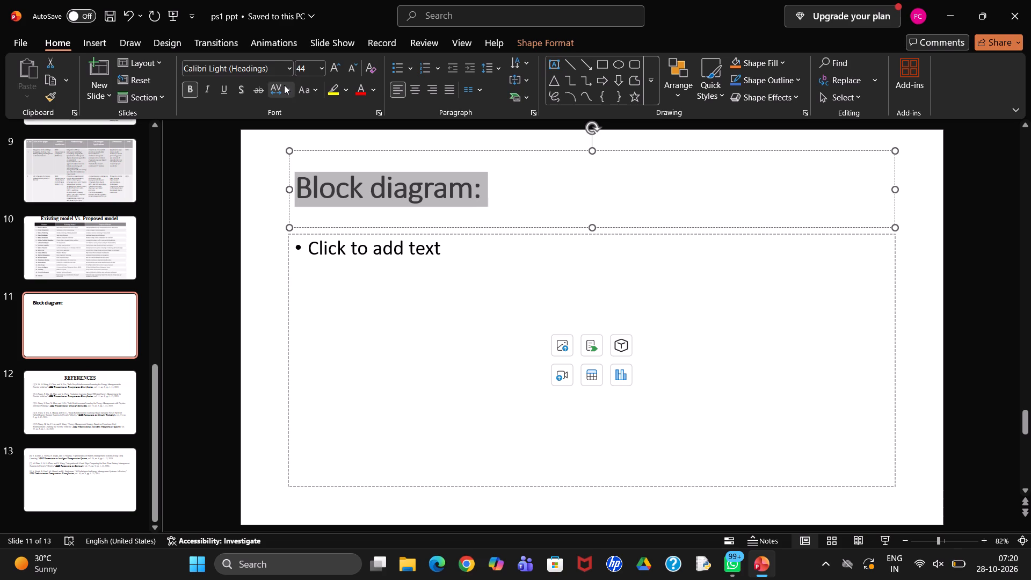
pyautogui.click(289, 70)
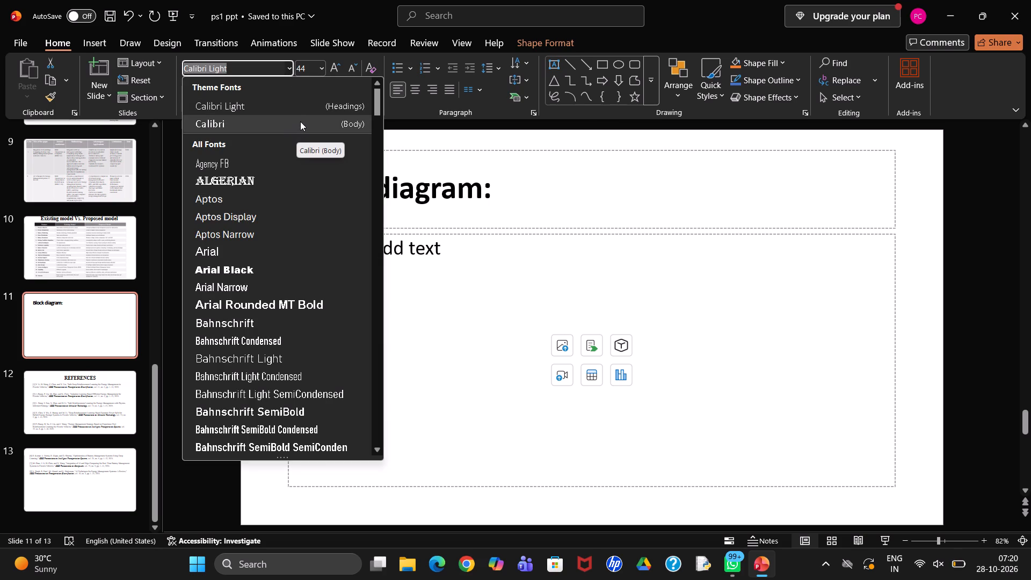
pyautogui.click(310, 96)
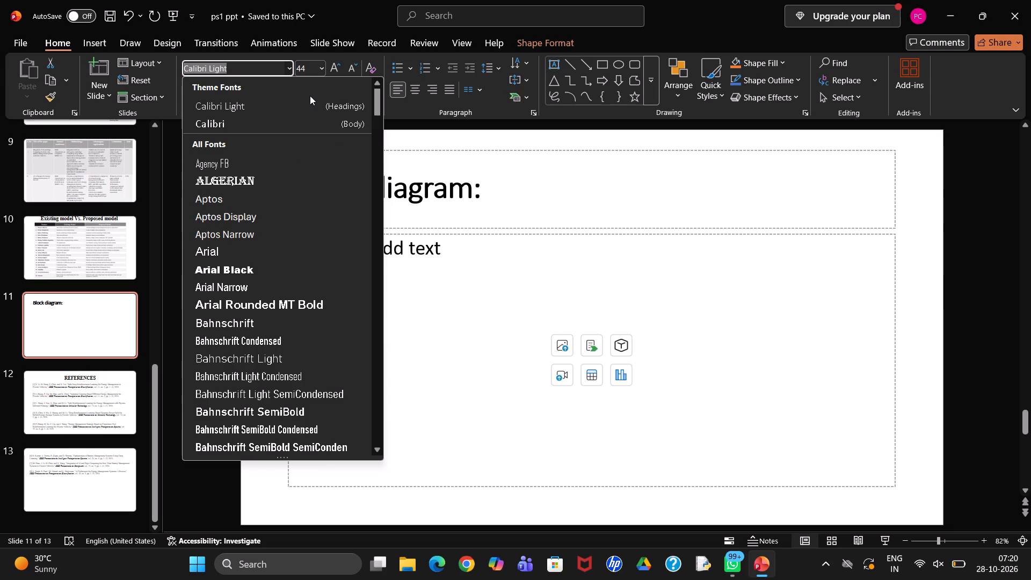
pyautogui.click(314, 102)
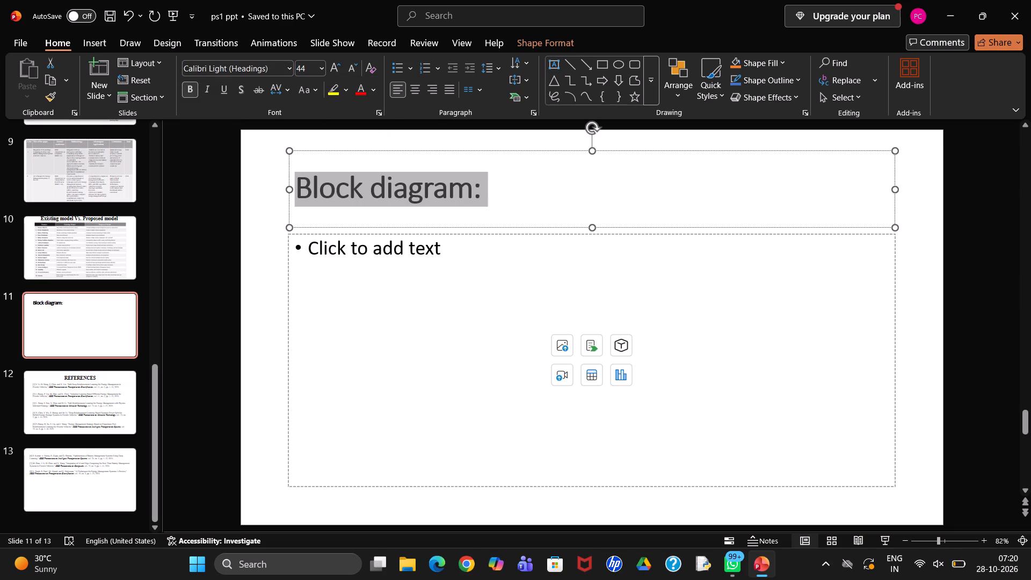
# Reduce the height of slide 11's title box by raising its lower edge closer to the text.
pyautogui.moveTo(590, 226); pyautogui.dragTo(580, 198)
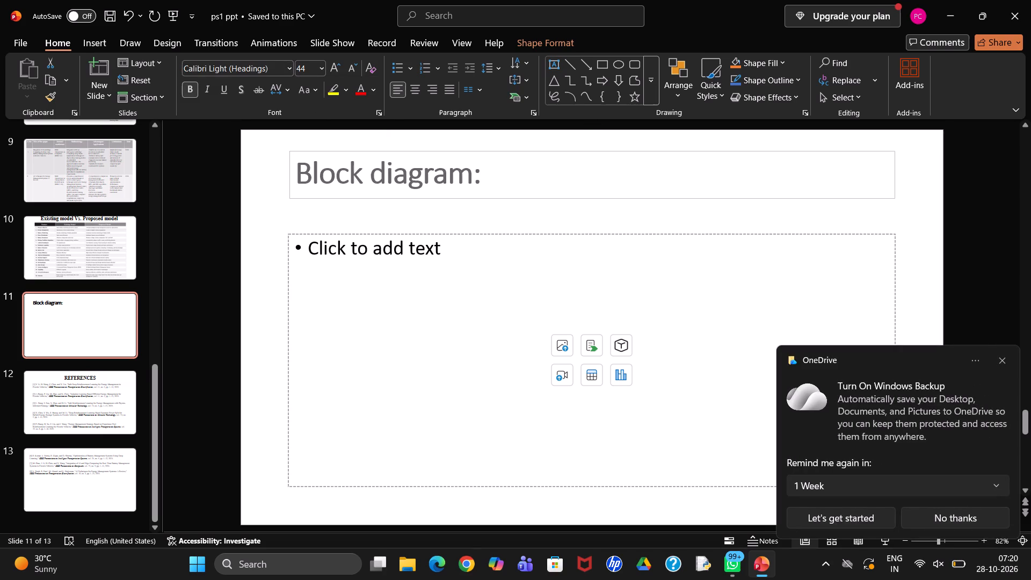
pyautogui.moveTo(580, 198); pyautogui.dragTo(580, 198)
pyautogui.tripleClick(485, 175)
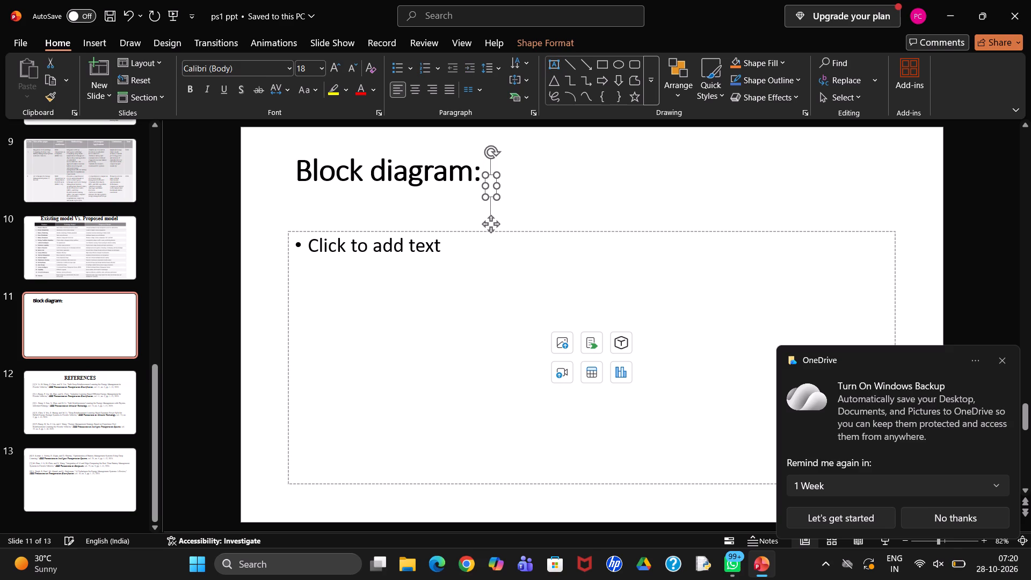
# Delete the stray empty text box beside the title on slide 11.
pyautogui.press('Delete')
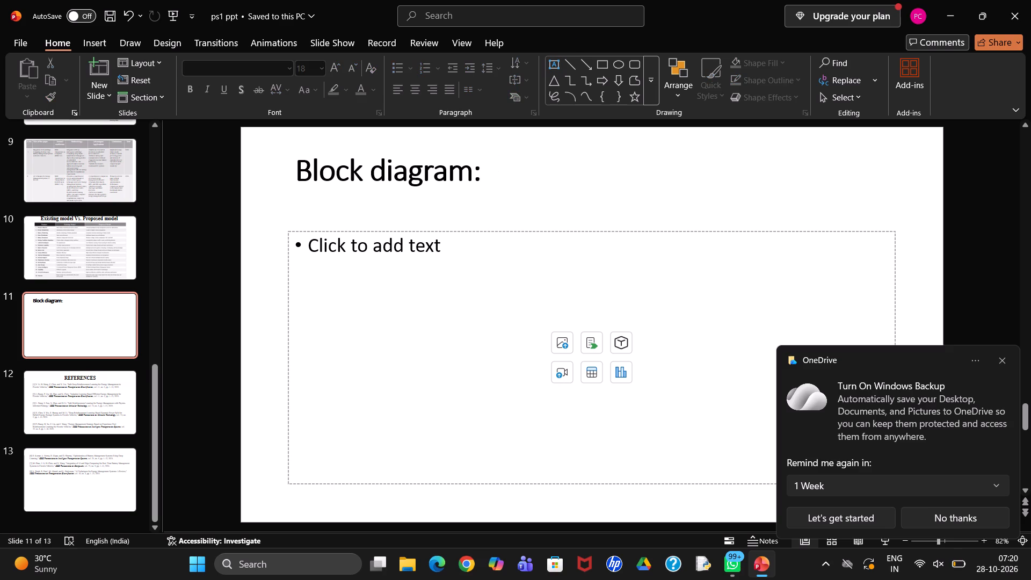
# Format the "Block diagram:" title on slide 11 at font size 48 and in UPPERCASE.
pyautogui.click(444, 172)
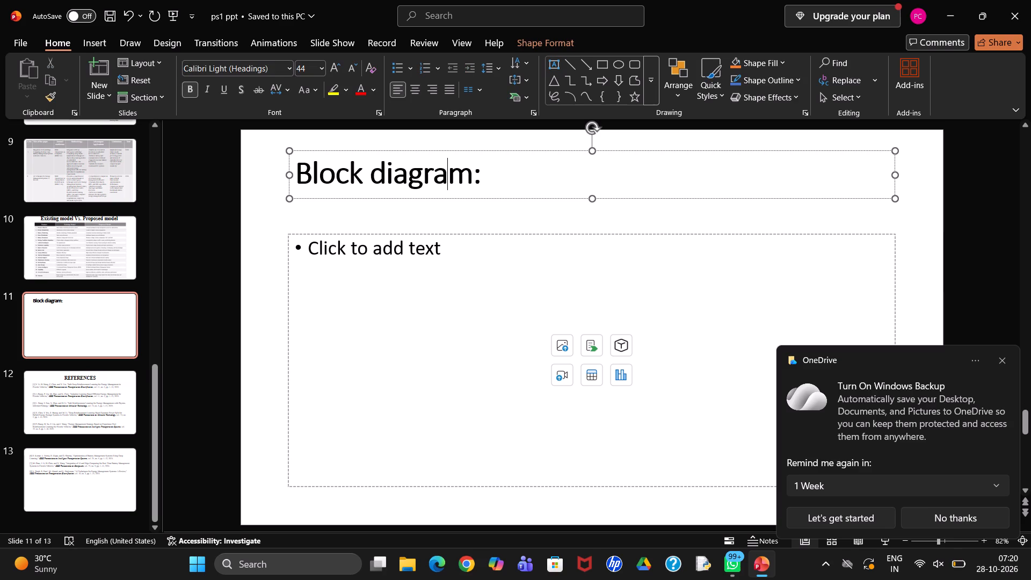
pyautogui.moveTo(491, 178); pyautogui.dragTo(321, 183)
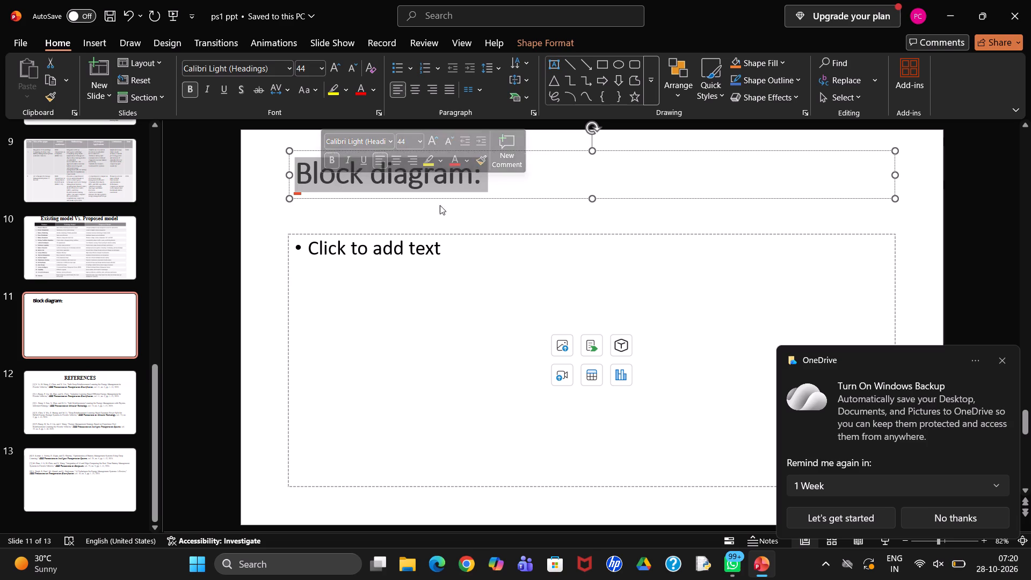
pyautogui.click(438, 140)
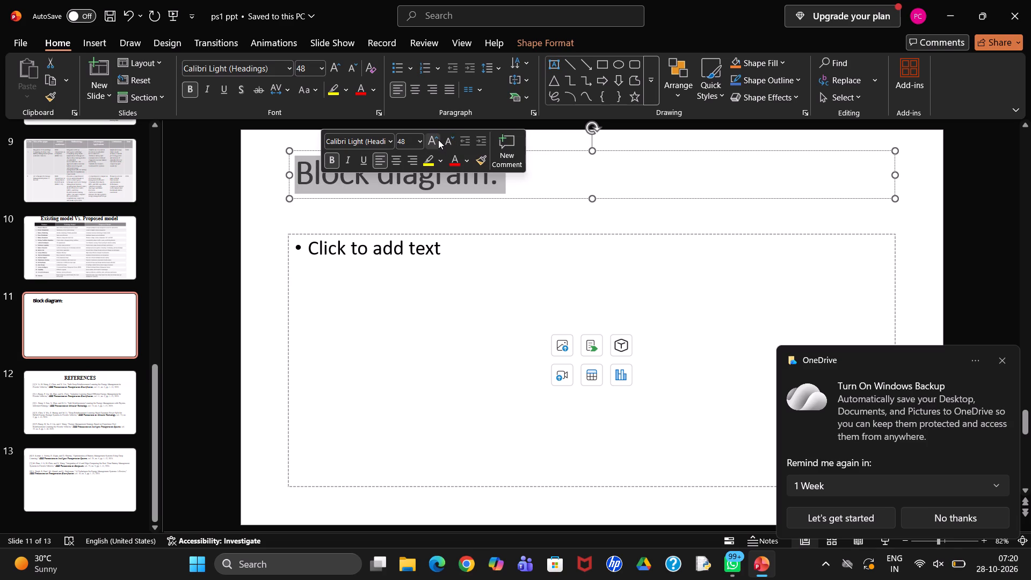
pyautogui.click(438, 140)
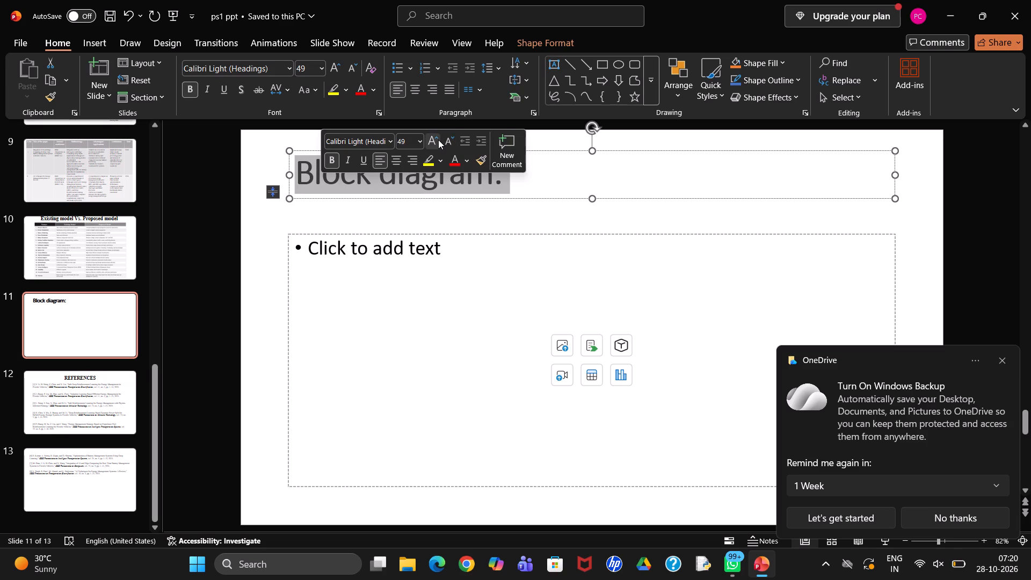
pyautogui.click(447, 143)
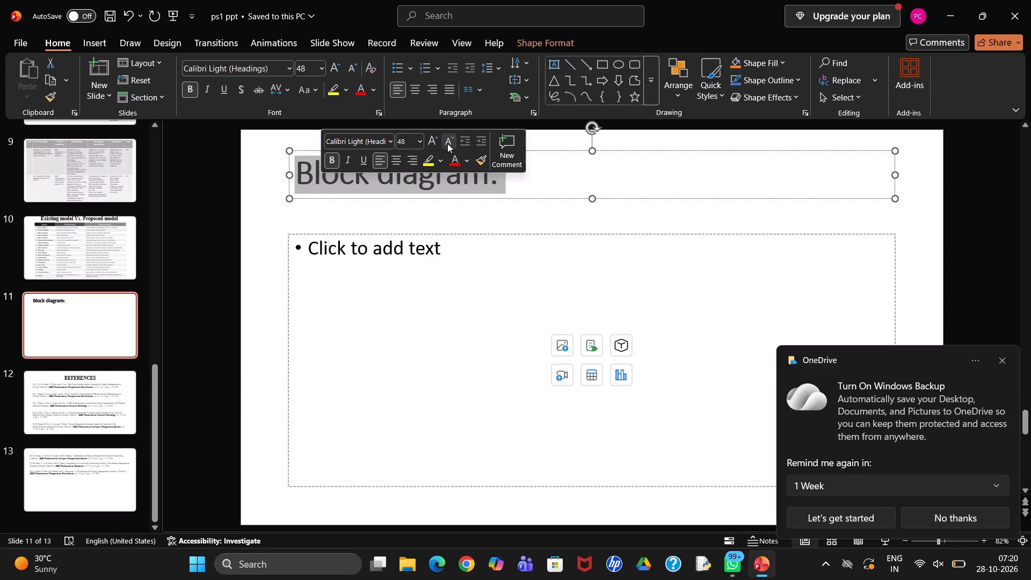
pyautogui.click(315, 89)
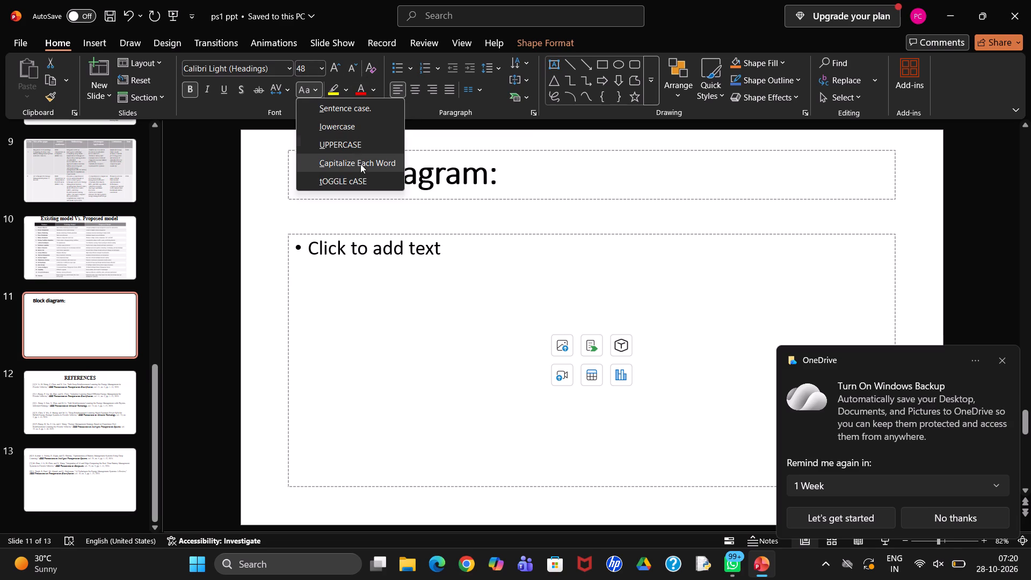
pyautogui.click(369, 149)
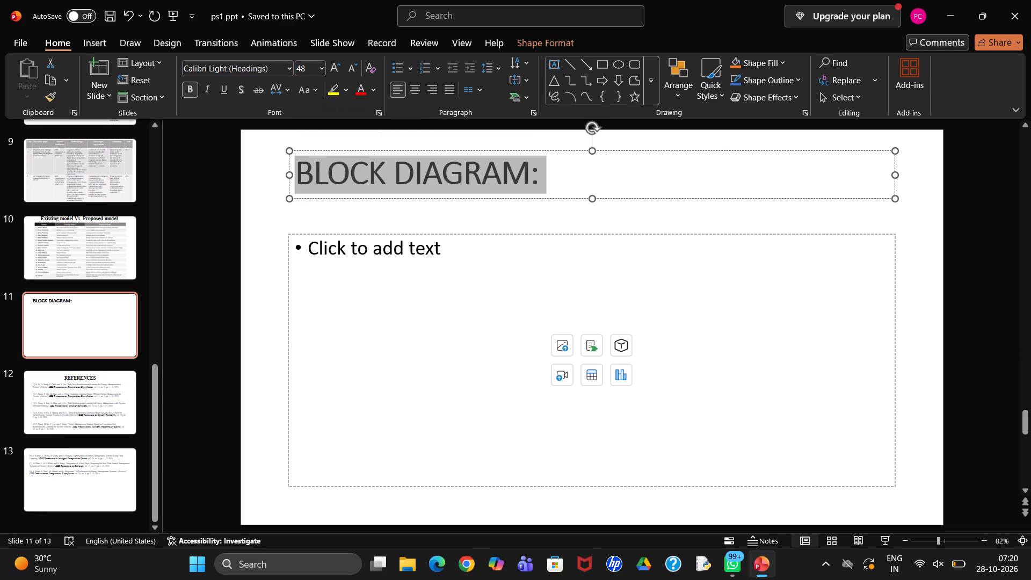
pyautogui.click(586, 160)
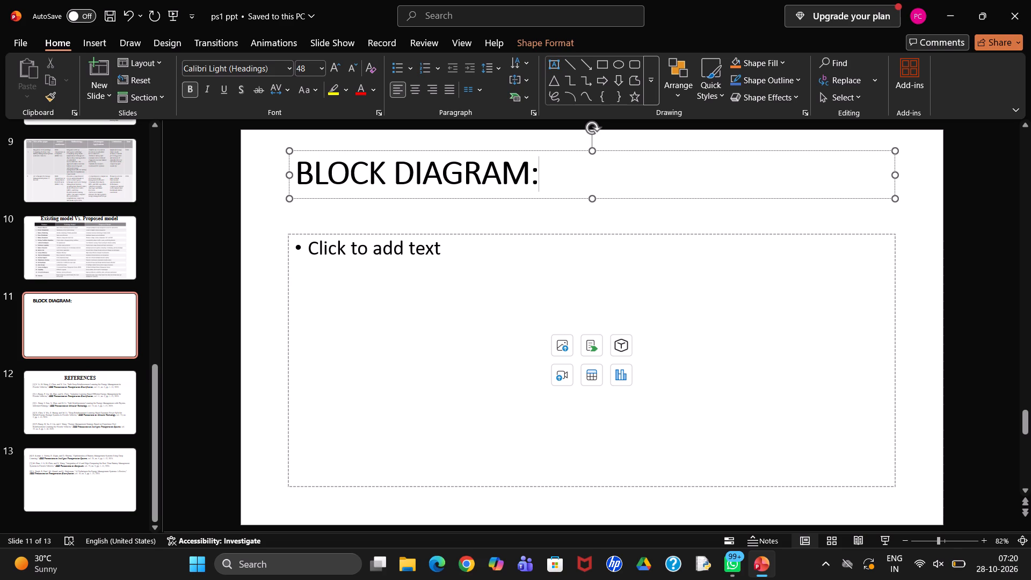
# Move slide 11's content placeholder up to just below the title and extend its lower edge towards the slide's bottom.
pyautogui.moveTo(574, 231); pyautogui.dragTo(575, 211)
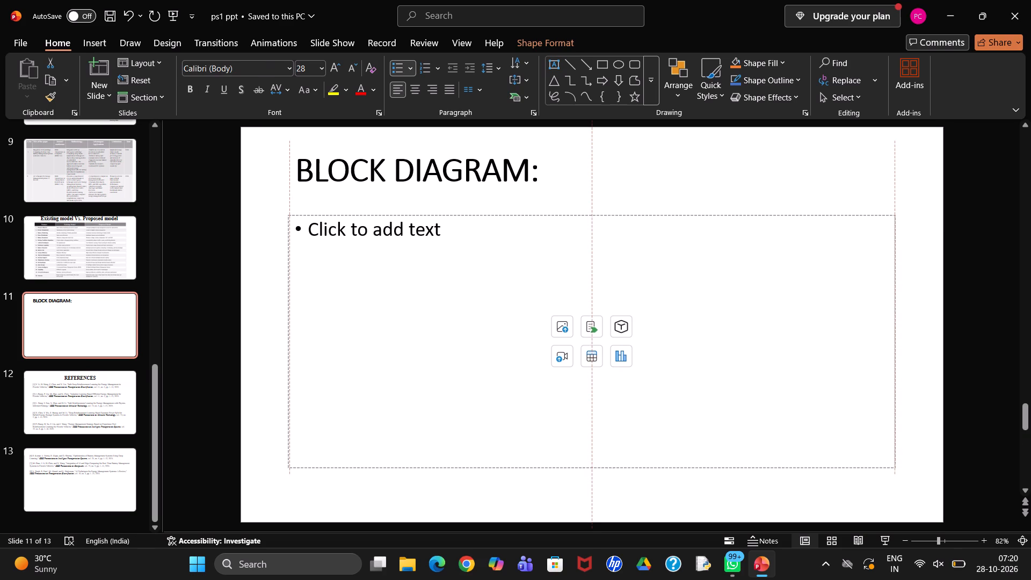
pyautogui.moveTo(575, 211); pyautogui.dragTo(577, 201)
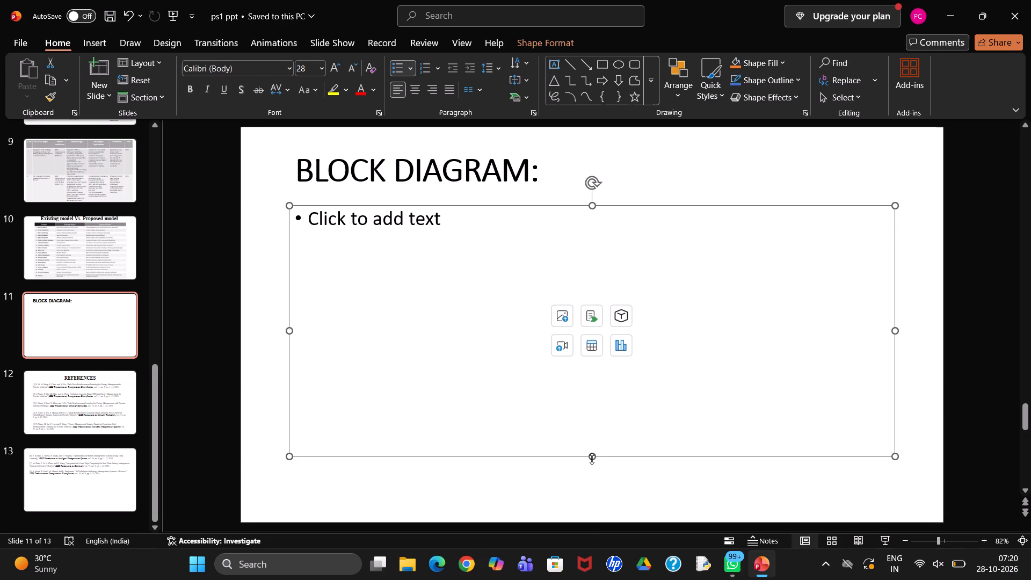
pyautogui.moveTo(592, 459); pyautogui.dragTo(593, 492)
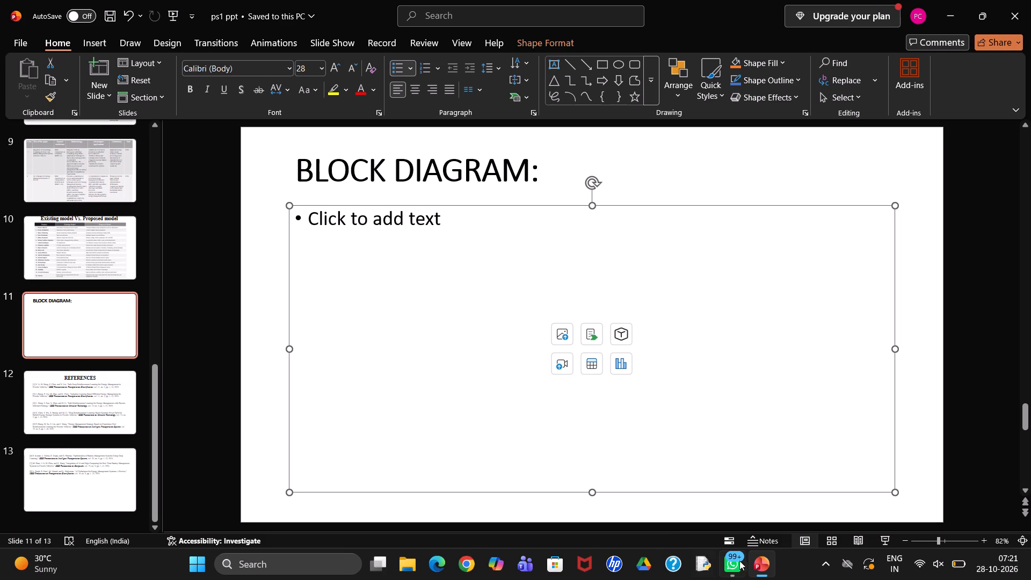
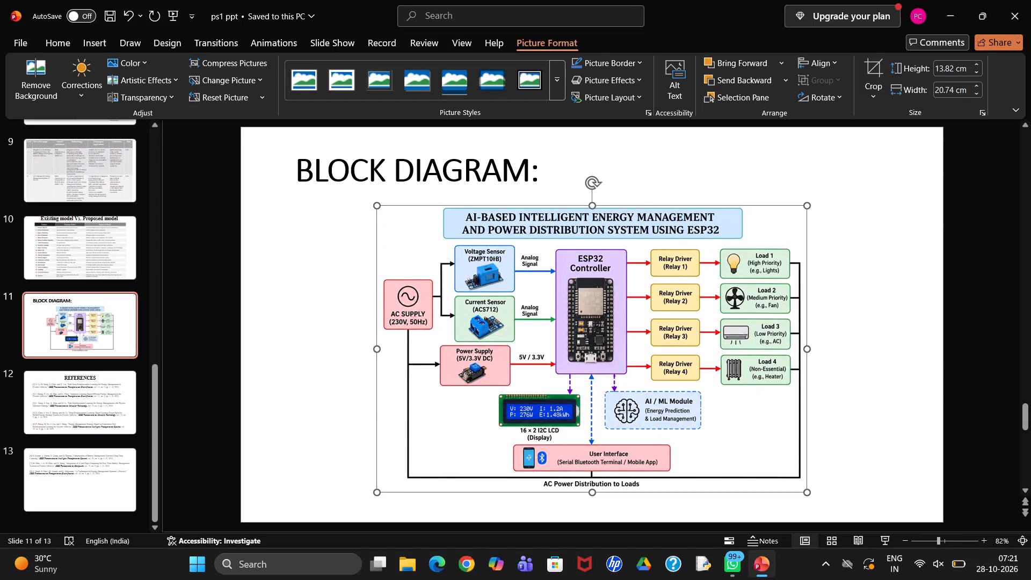
# Stretch the block diagram picture on slide 11 to about 27 cm wide and 15 cm high, filling the space below the title.
pyautogui.moveTo(378, 351); pyautogui.dragTo(356, 353)
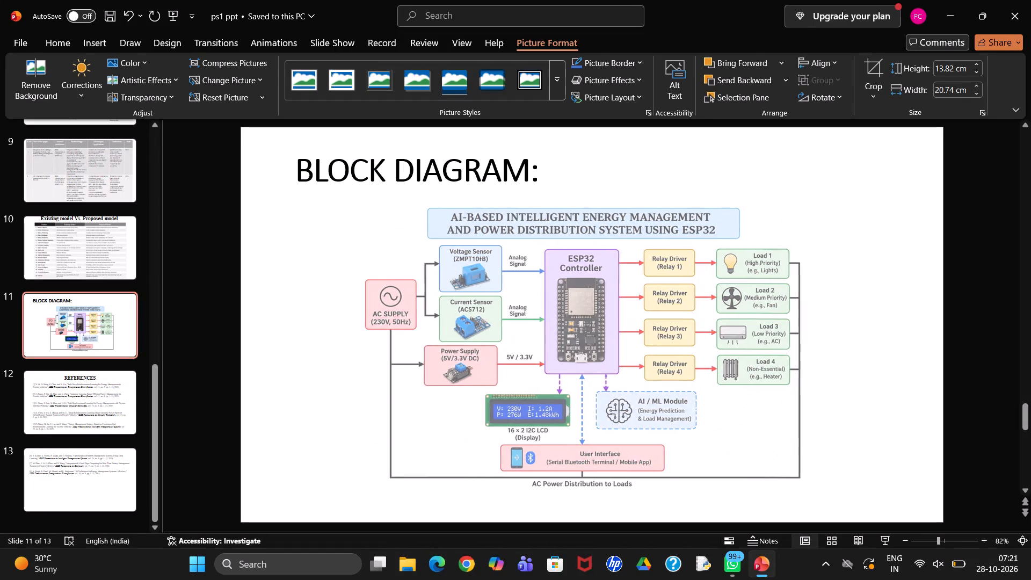
pyautogui.moveTo(356, 353); pyautogui.dragTo(315, 353)
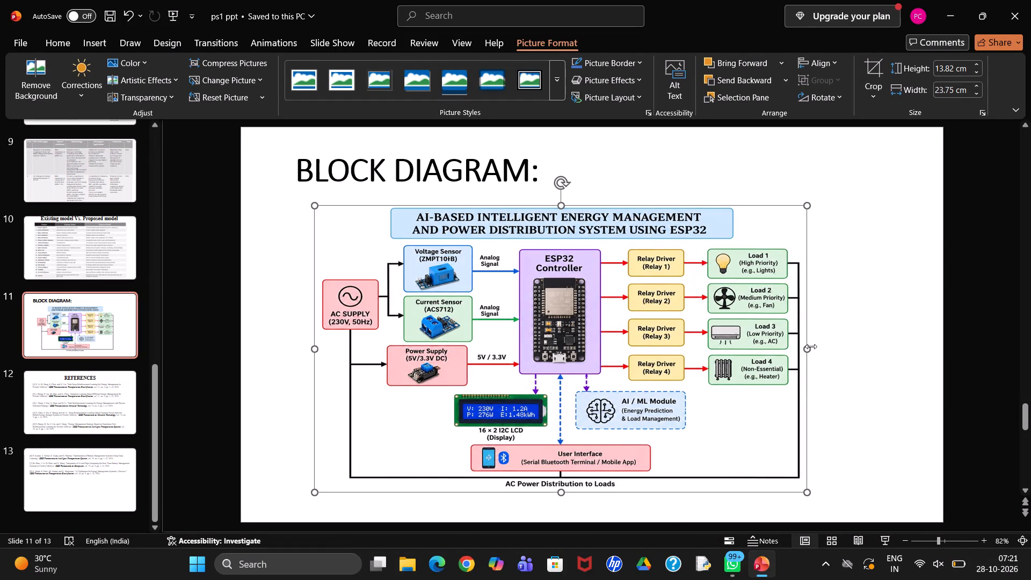
pyautogui.moveTo(808, 350); pyautogui.dragTo(874, 347)
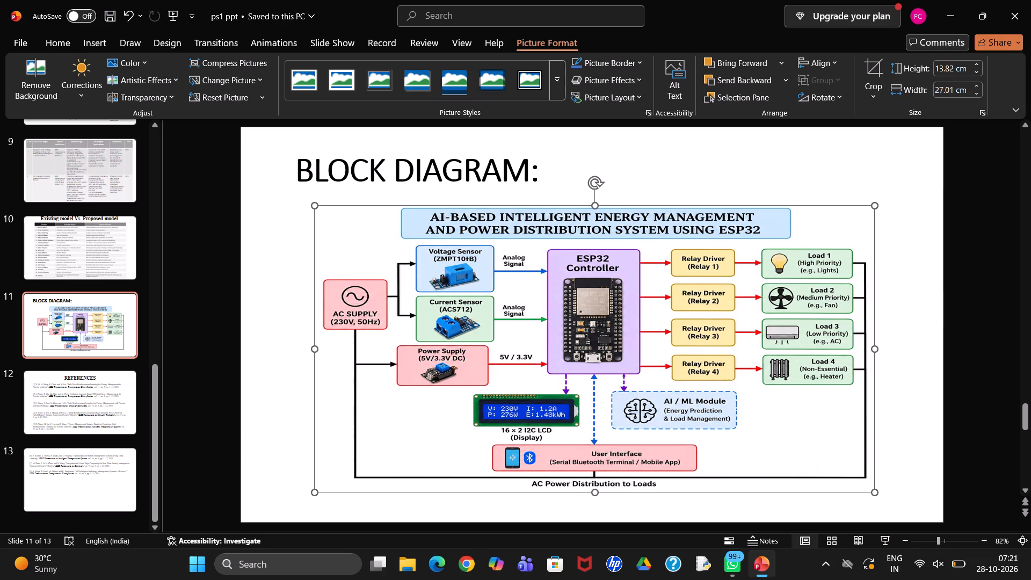
pyautogui.moveTo(593, 496); pyautogui.dragTo(596, 521)
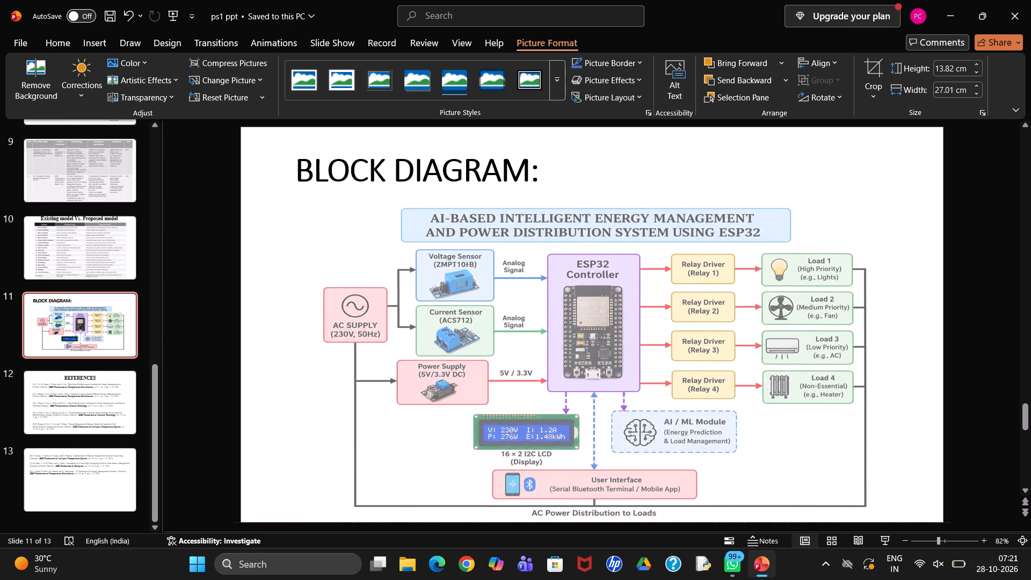
pyautogui.moveTo(596, 521); pyautogui.dragTo(598, 518)
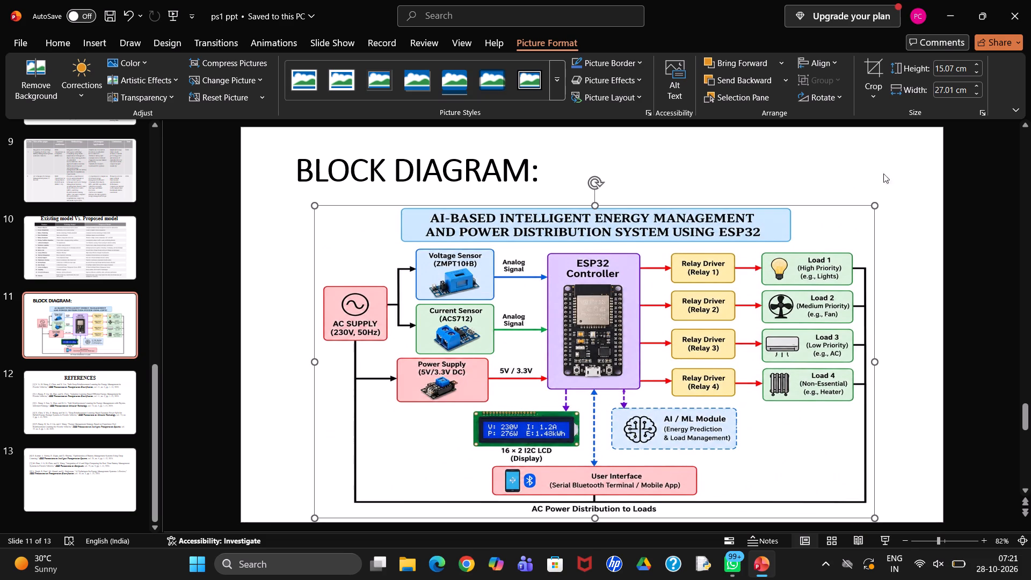
pyautogui.click(895, 172)
pyautogui.click(940, 205)
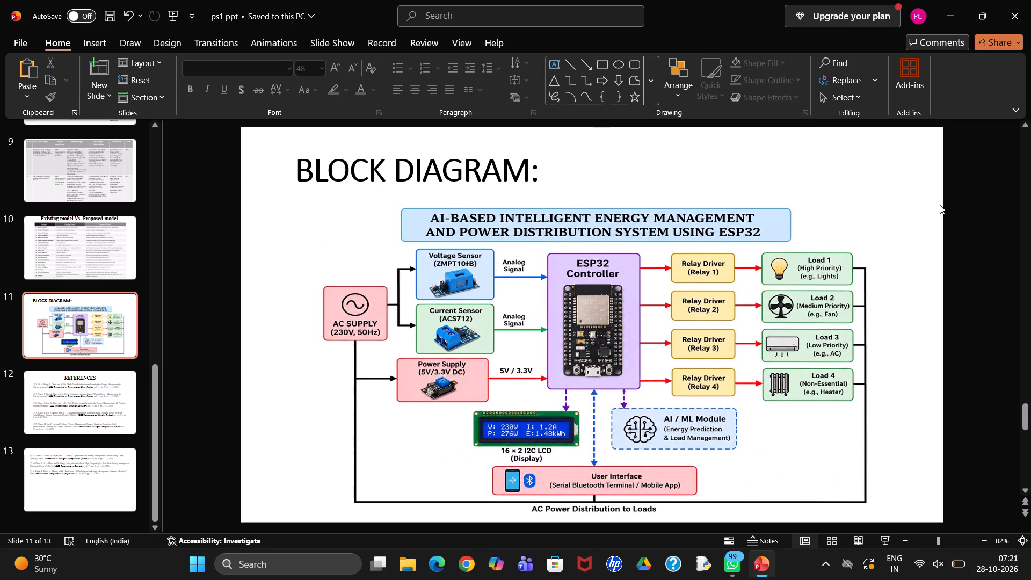
# Add two new Title and Content slides directly after the block diagram slide.
pyautogui.click(105, 95)
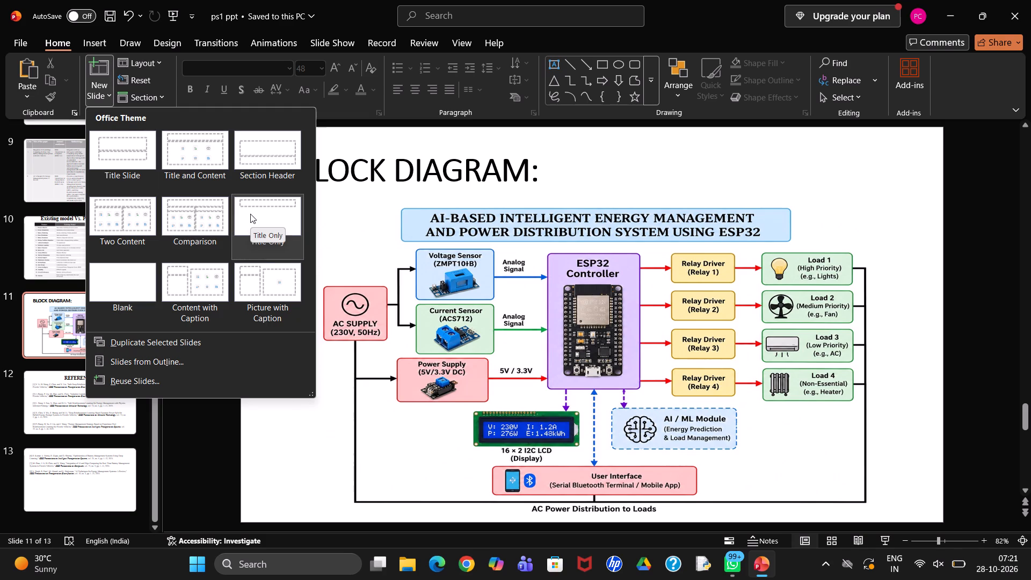
pyautogui.click(199, 156)
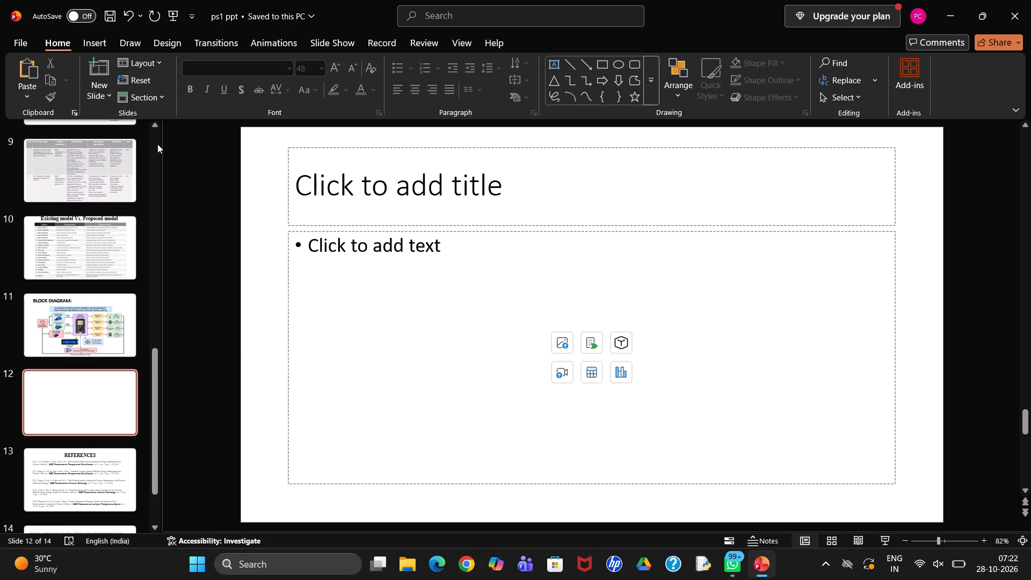
pyautogui.click(99, 61)
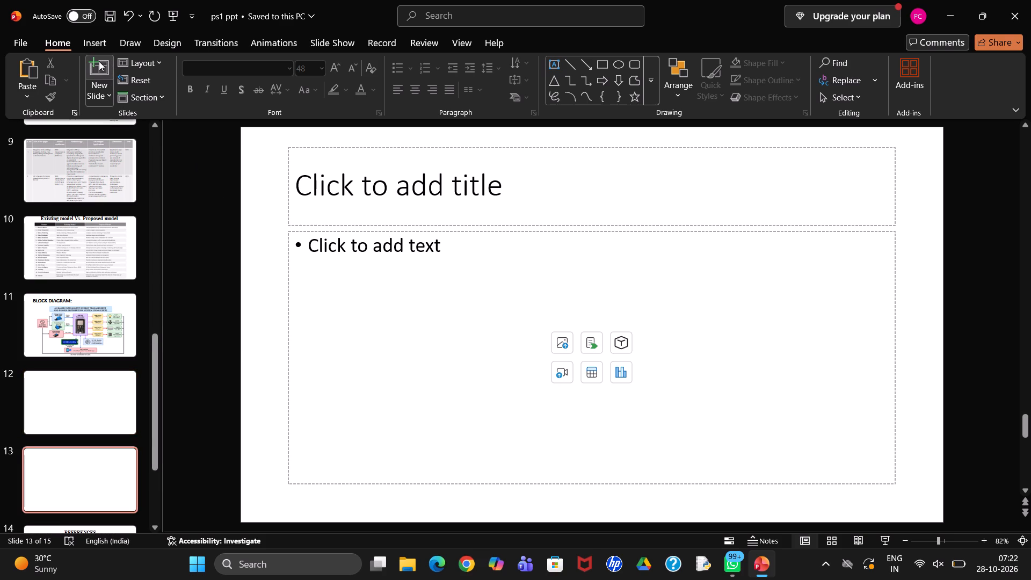
# Enter "Theory of components in the Block DIagram" as the title of the first new slide, slide 12.
pyautogui.scroll(1, 380, 398)
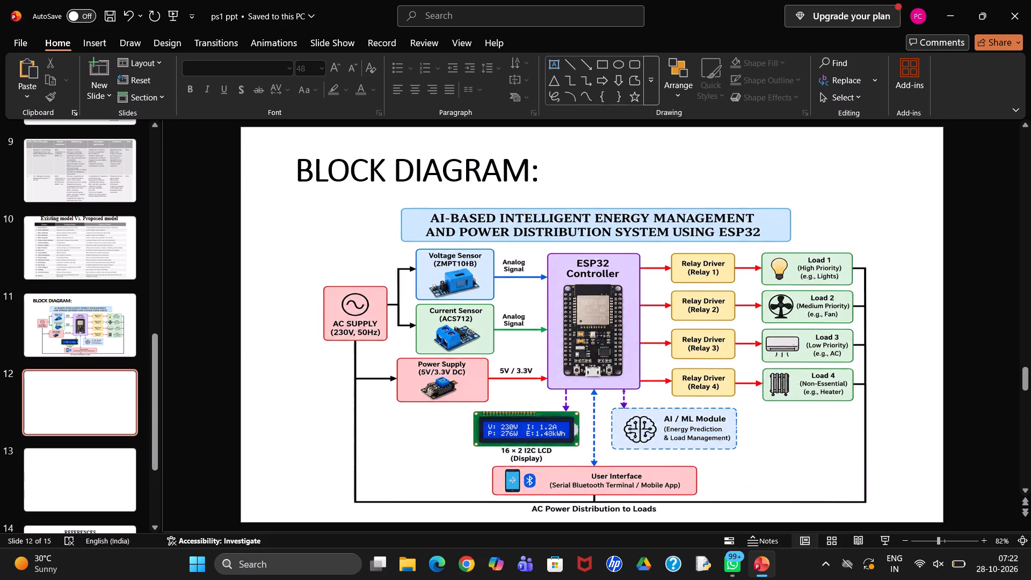
pyautogui.scroll(-1, 380, 398)
pyautogui.press('Up')
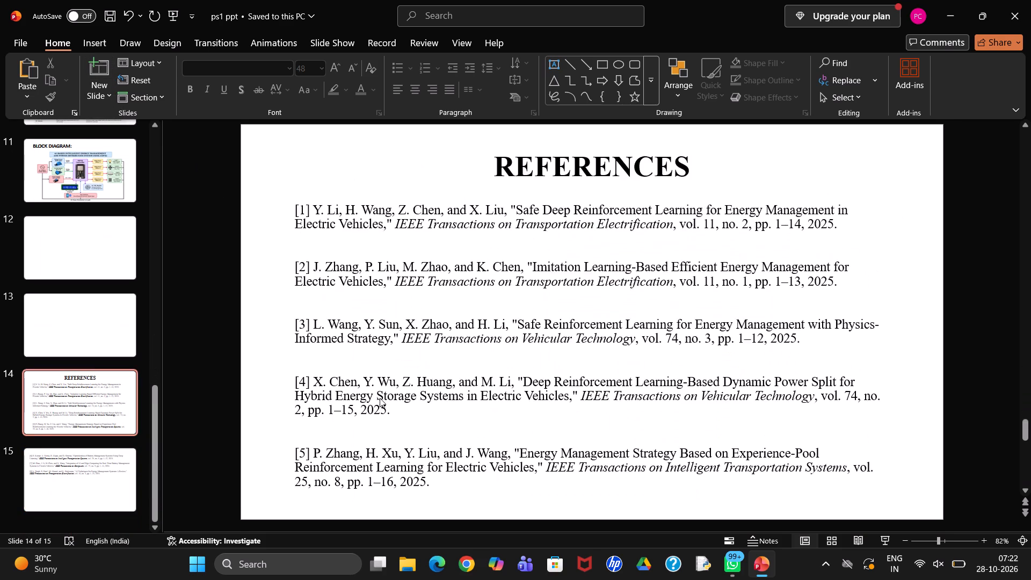
pyautogui.press('Up')
pyautogui.press('Up')
pyautogui.press('Up')
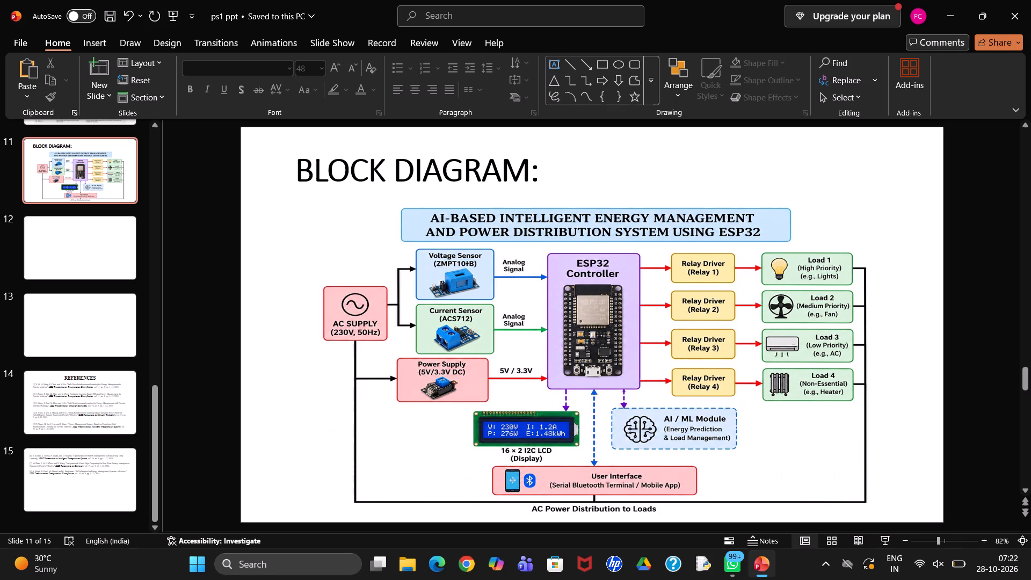
pyautogui.press('Down')
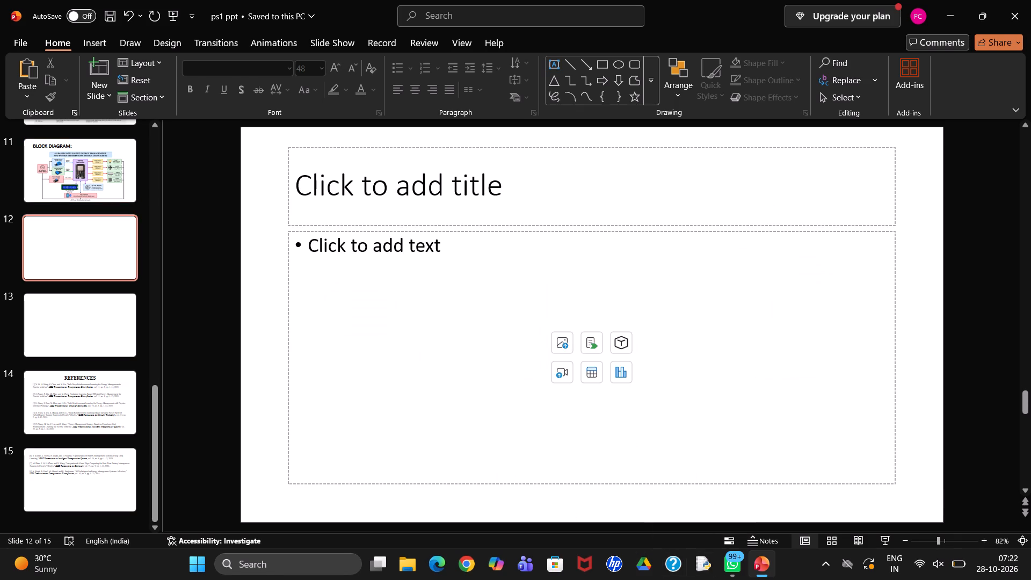
pyautogui.click(468, 172)
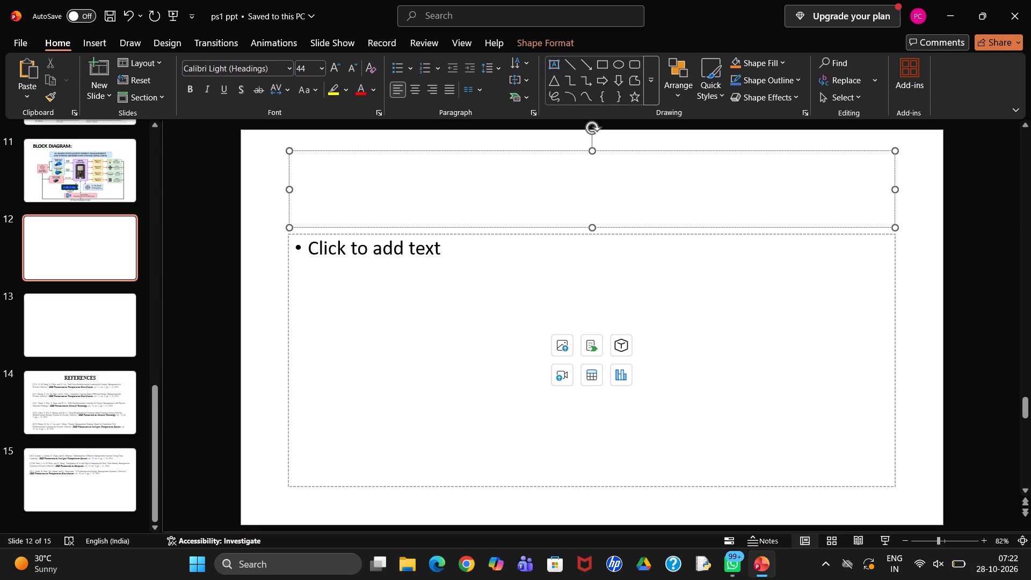
pyautogui.press('t')
pyautogui.write('heory of components in the')
pyautogui.press('space')
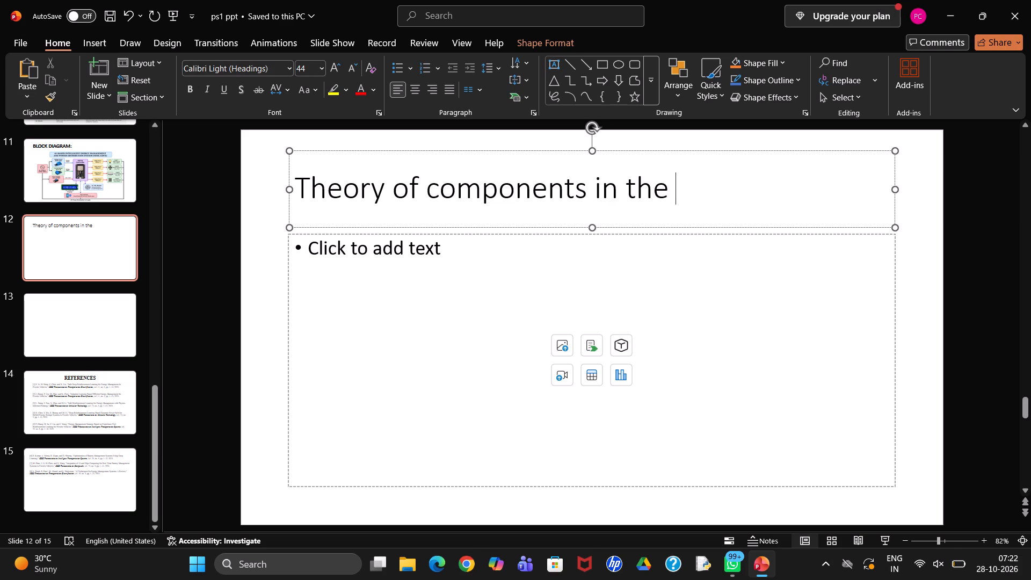
pyautogui.press('b')
pyautogui.write('locj')
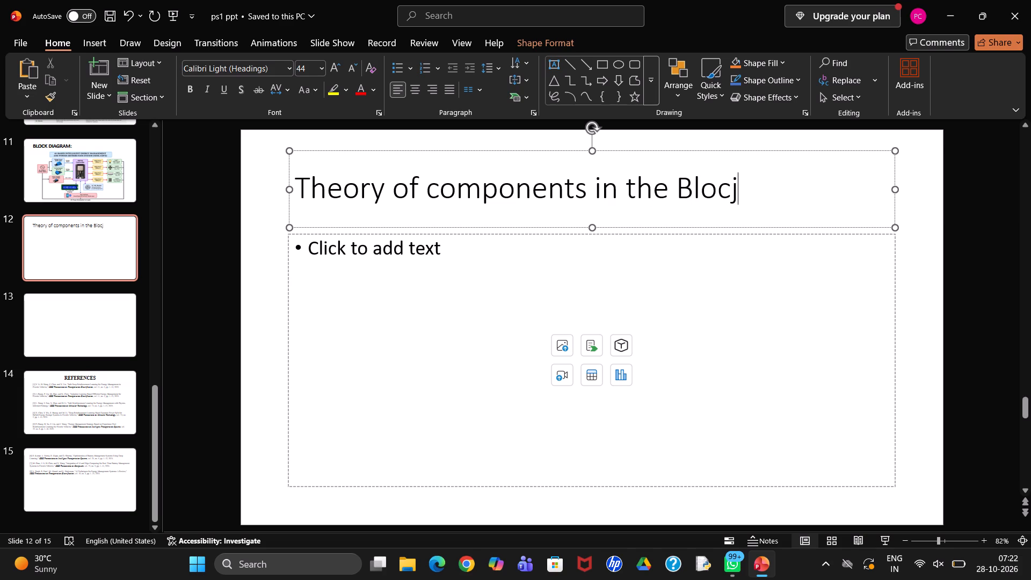
pyautogui.press('BackSpace')
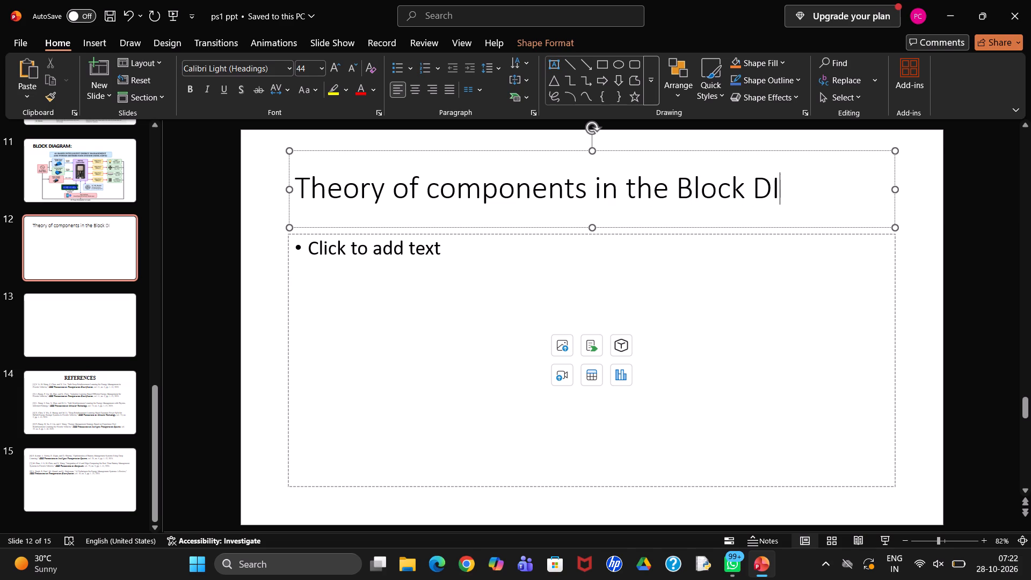
pyautogui.write('agram')
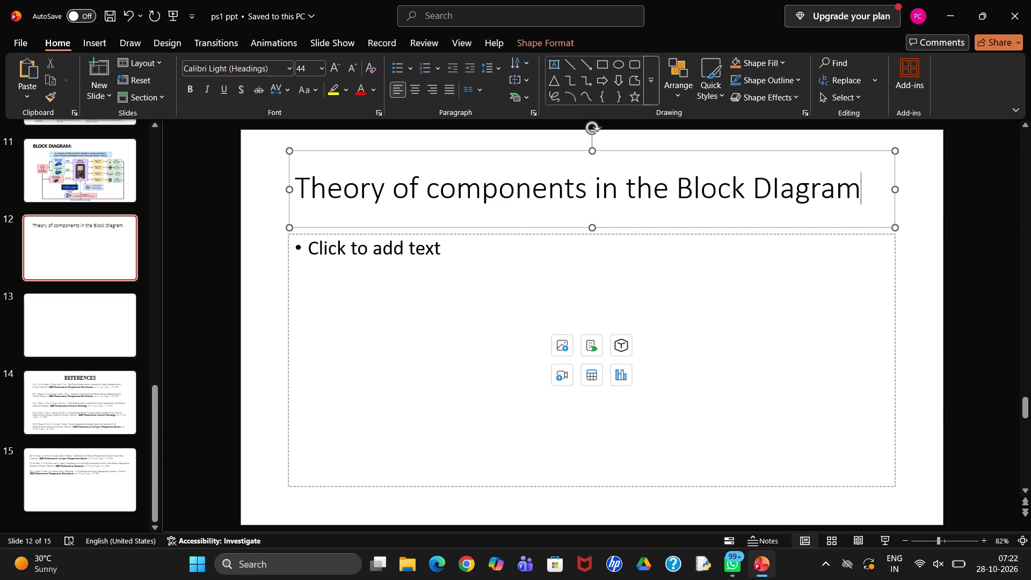
# Correct the last word of slide 12's title to "Diagram" and end the title with a colon.
pyautogui.press('Left')
pyautogui.press('Left')
pyautogui.press('Left')
pyautogui.press('Left')
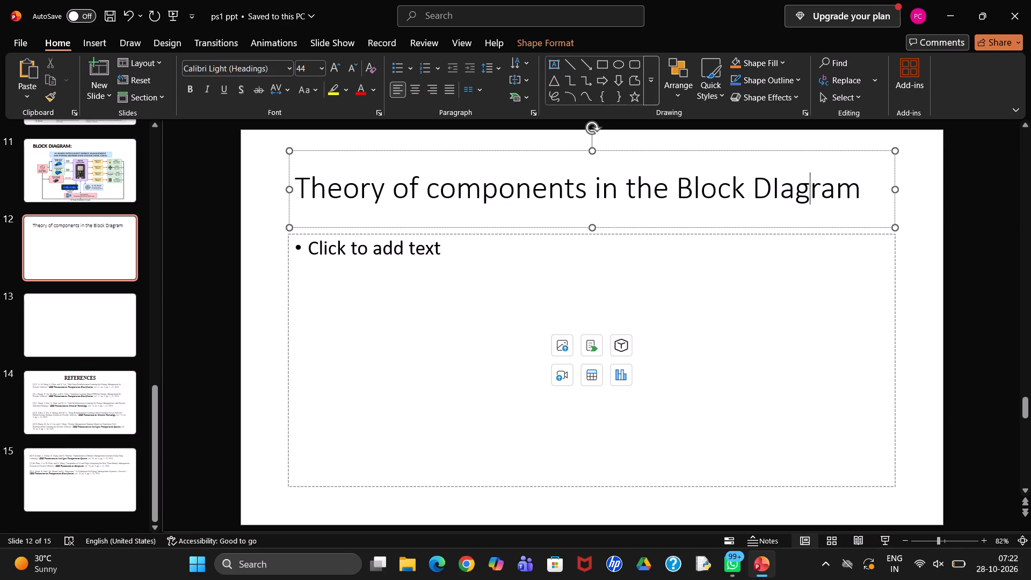
pyautogui.press('Left')
pyautogui.press('BackSpace')
pyautogui.press('i')
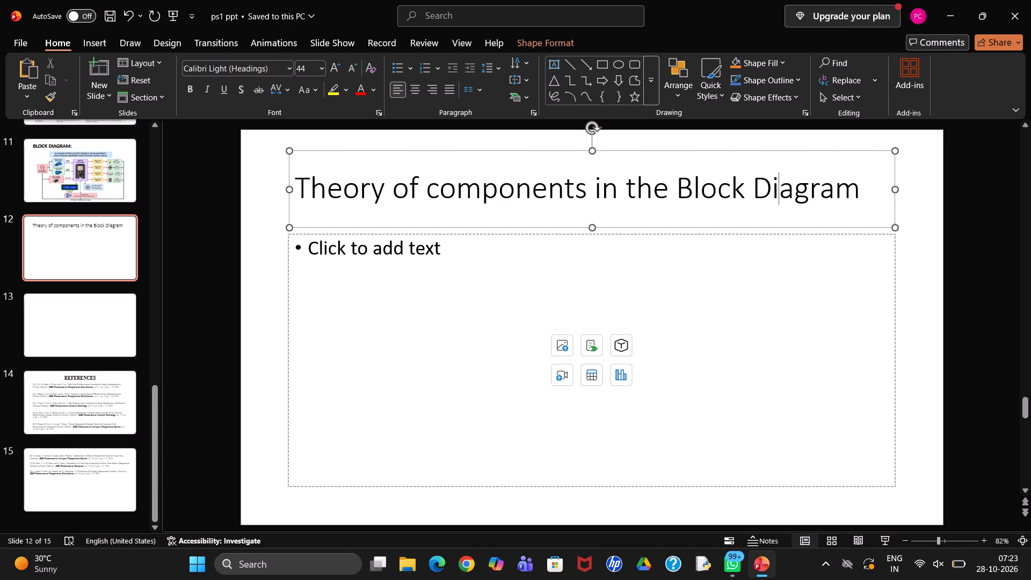
pyautogui.press('Right')
pyautogui.press('Right')
pyautogui.press('Right')
pyautogui.press('Right')
pyautogui.press('Right')
pyautogui.hotkey('shift', ':')
# Select the title text on slide 12, dismissing the low-battery alert.
pyautogui.moveTo(302, 197); pyautogui.dragTo(636, 241)
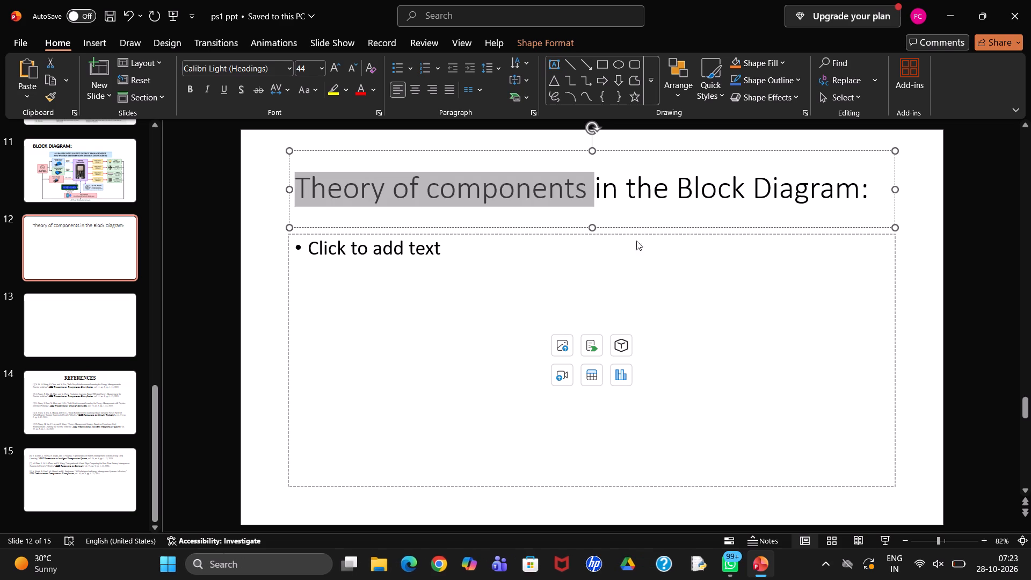
pyautogui.moveTo(636, 241); pyautogui.dragTo(669, 257)
pyautogui.click(571, 308)
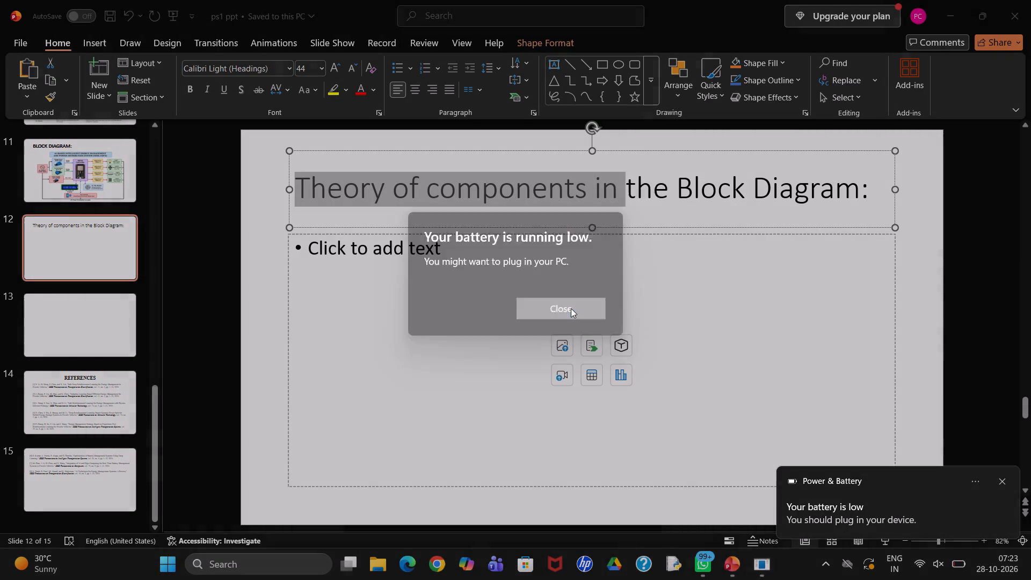
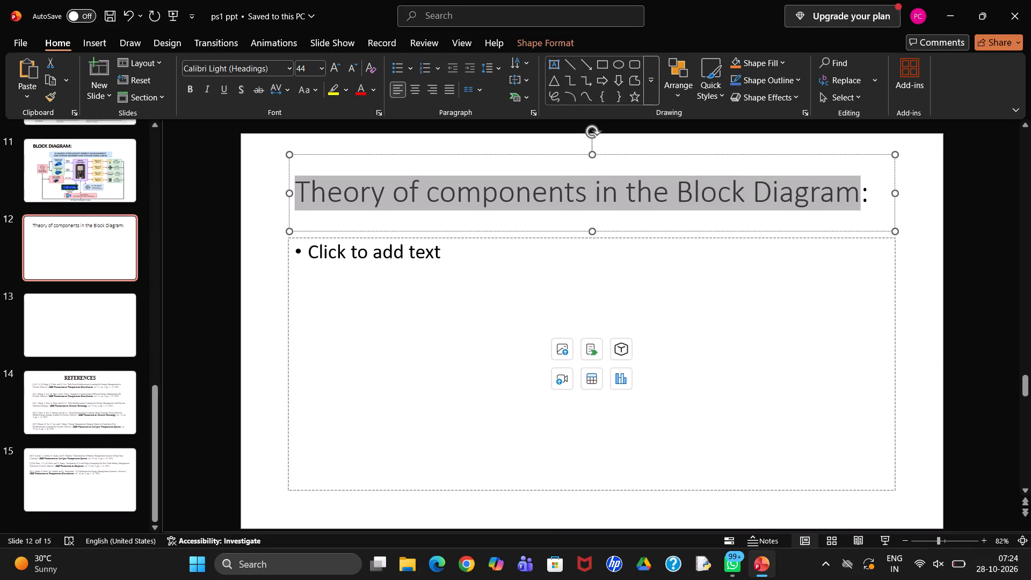
# Make the whole title on slide 12 bold at font size 44.
pyautogui.click(873, 197)
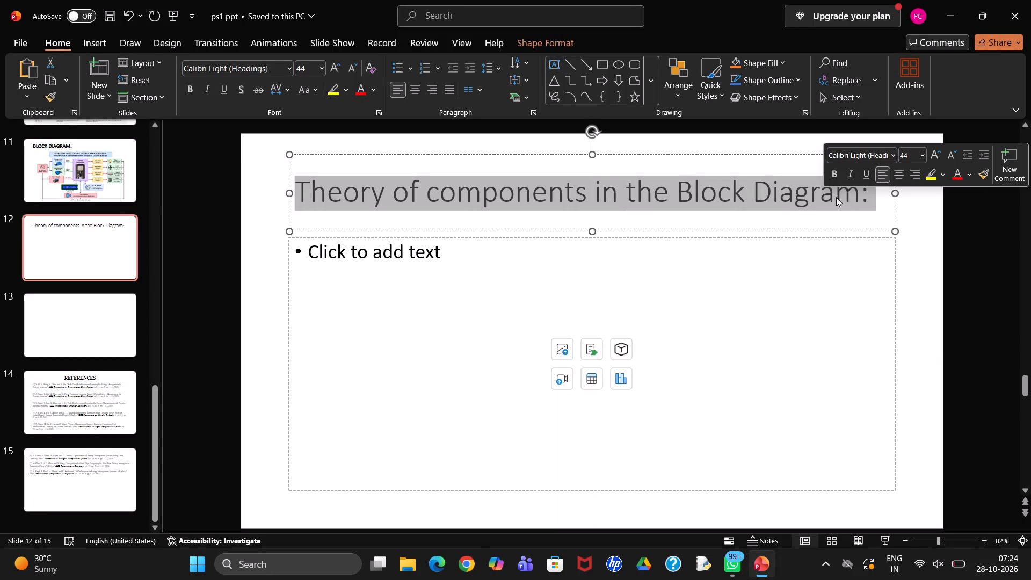
pyautogui.click(837, 179)
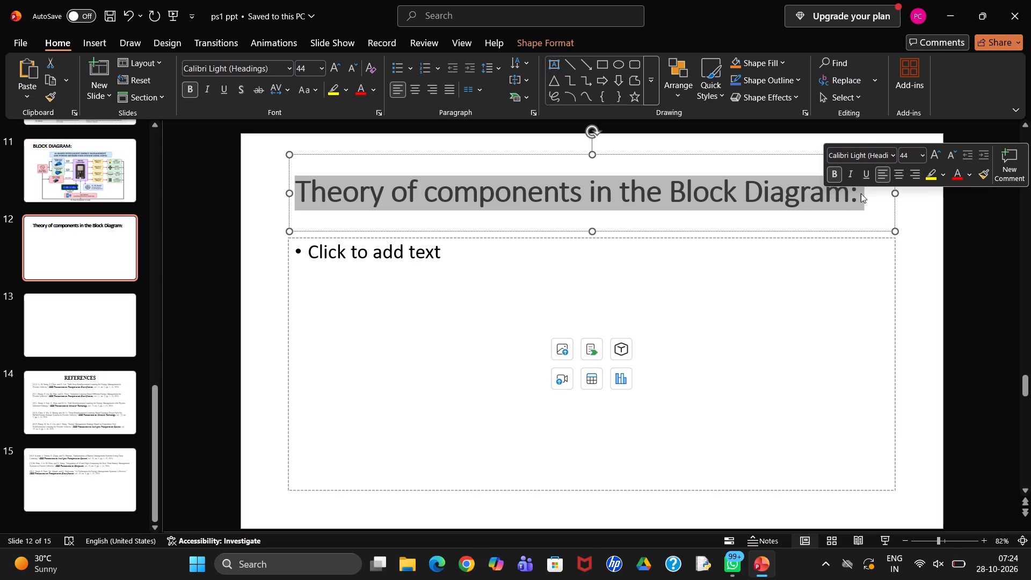
pyautogui.click(918, 155)
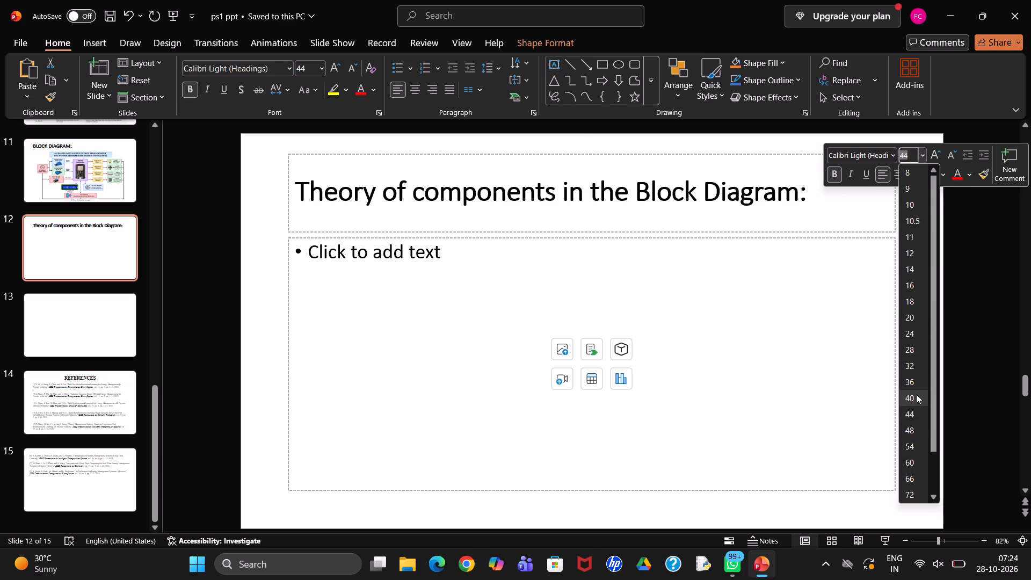
pyautogui.click(920, 411)
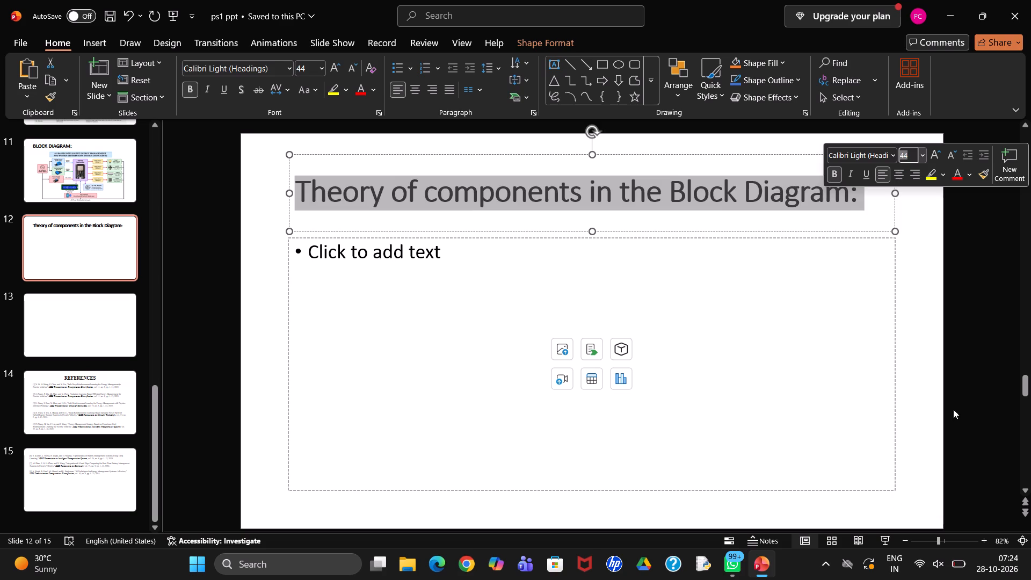
pyautogui.click(988, 388)
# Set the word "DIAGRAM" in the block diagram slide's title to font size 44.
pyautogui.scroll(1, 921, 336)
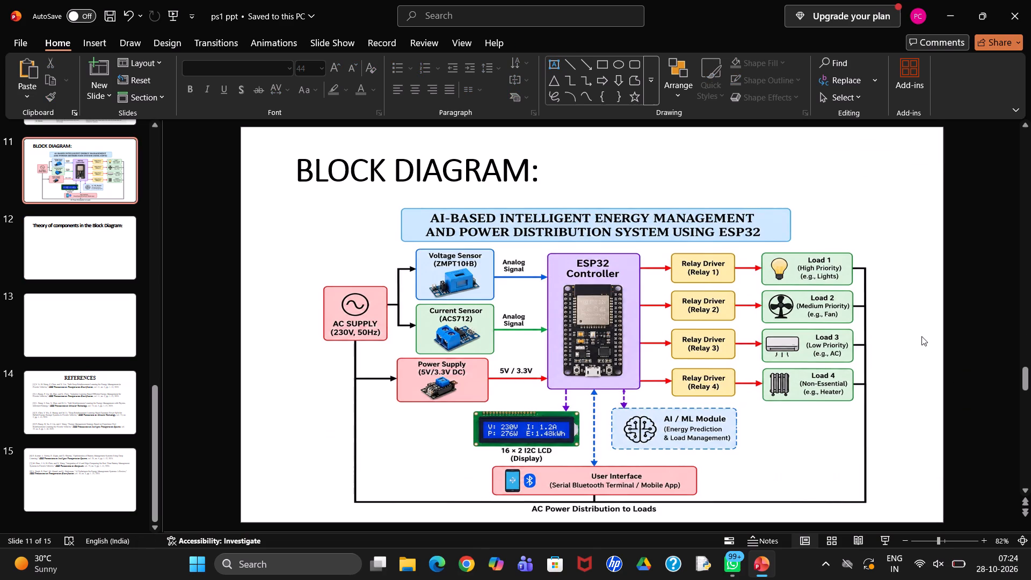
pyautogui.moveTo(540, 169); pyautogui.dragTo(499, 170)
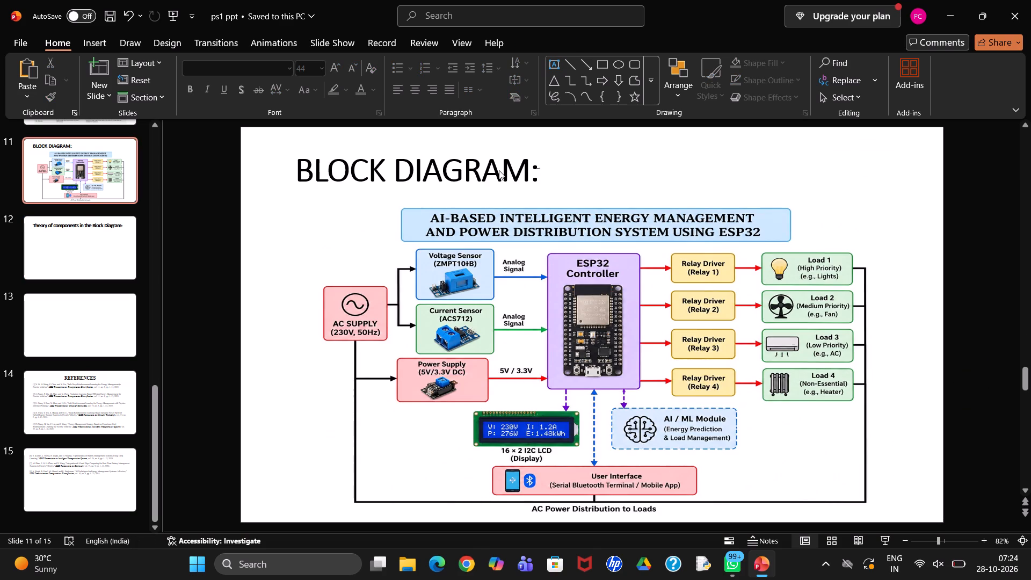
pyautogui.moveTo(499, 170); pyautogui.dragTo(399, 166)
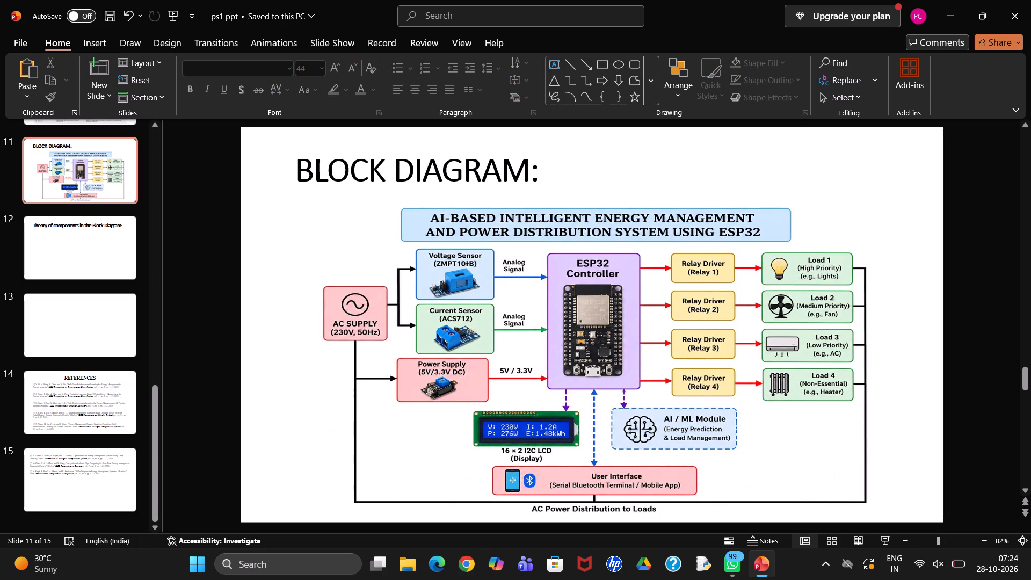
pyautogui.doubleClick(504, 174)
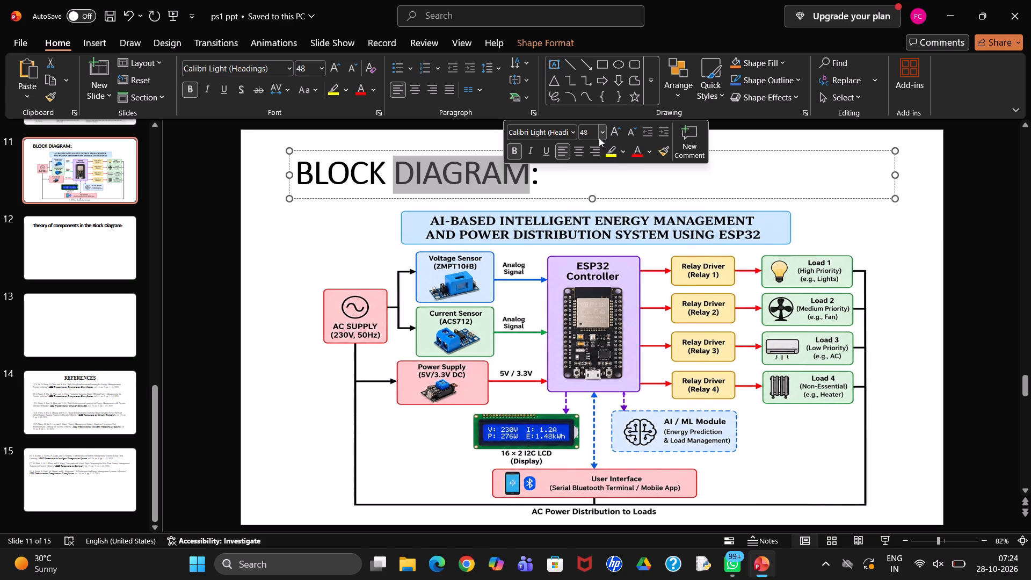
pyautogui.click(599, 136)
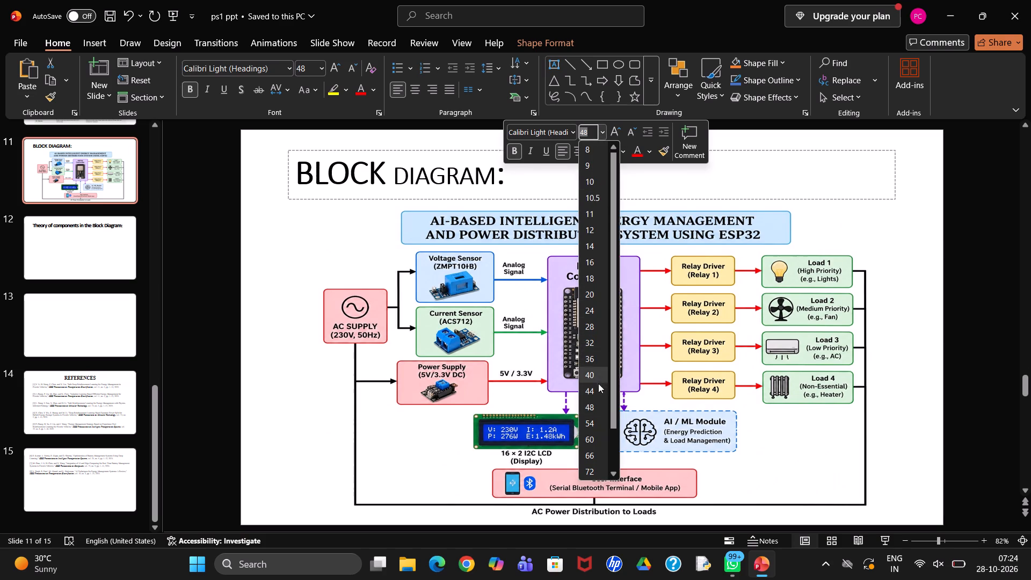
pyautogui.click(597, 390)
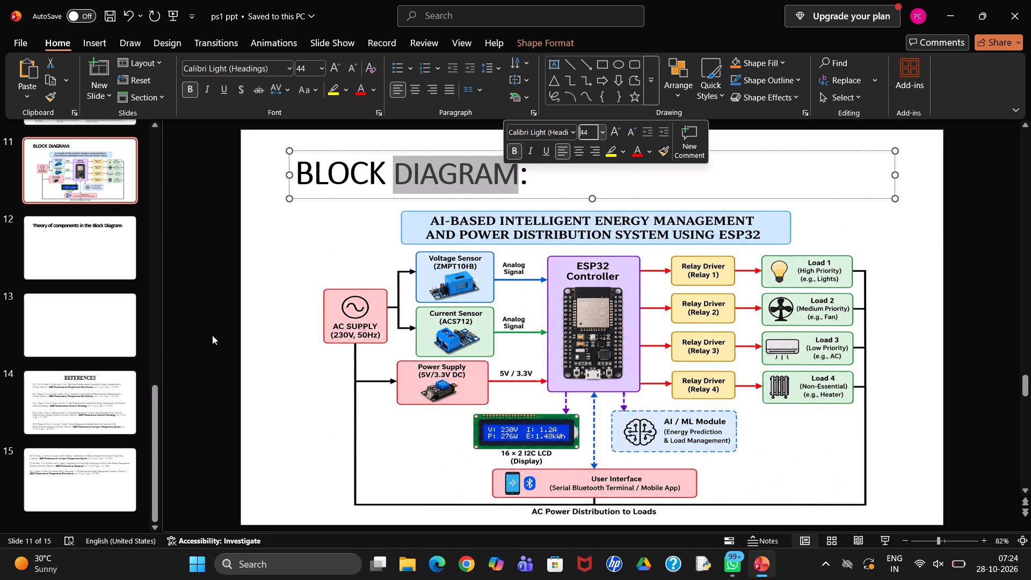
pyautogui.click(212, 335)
# Examine the title fonts and sizes on the earlier slides, including the Literature Survey and Abstract titles.
pyautogui.scroll(2, 368, 289)
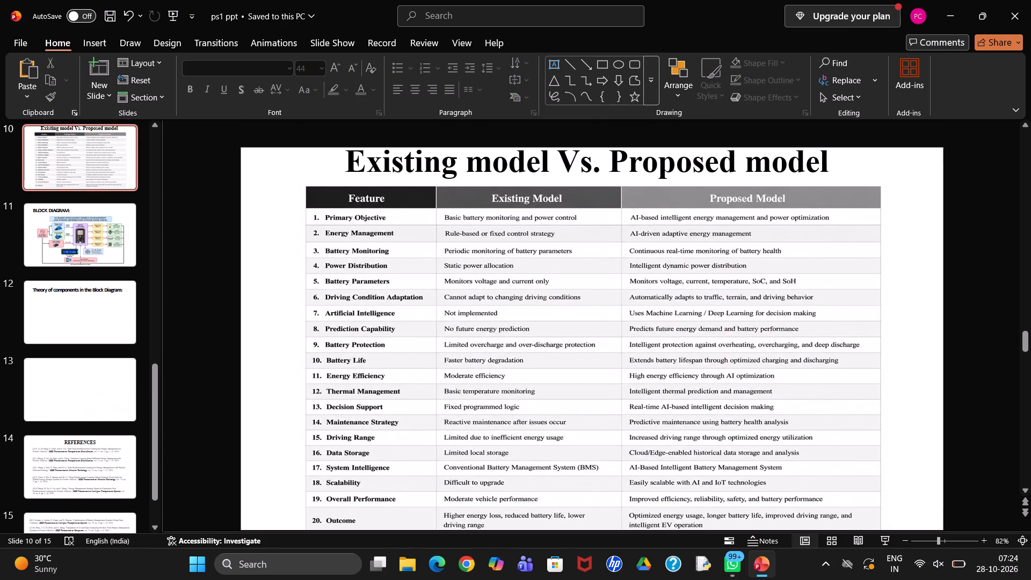
pyautogui.scroll(2, 368, 289)
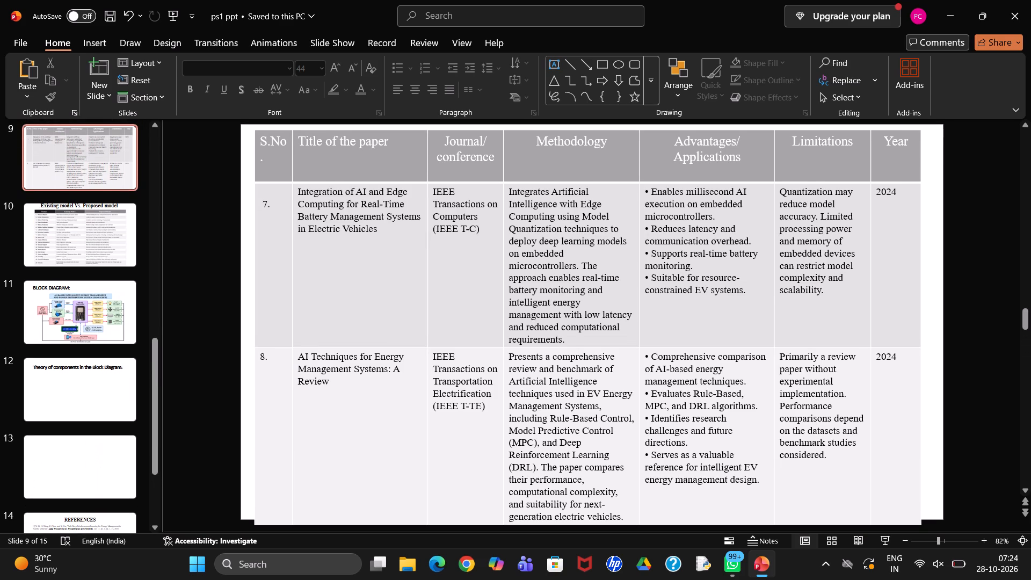
pyautogui.scroll(2, 368, 289)
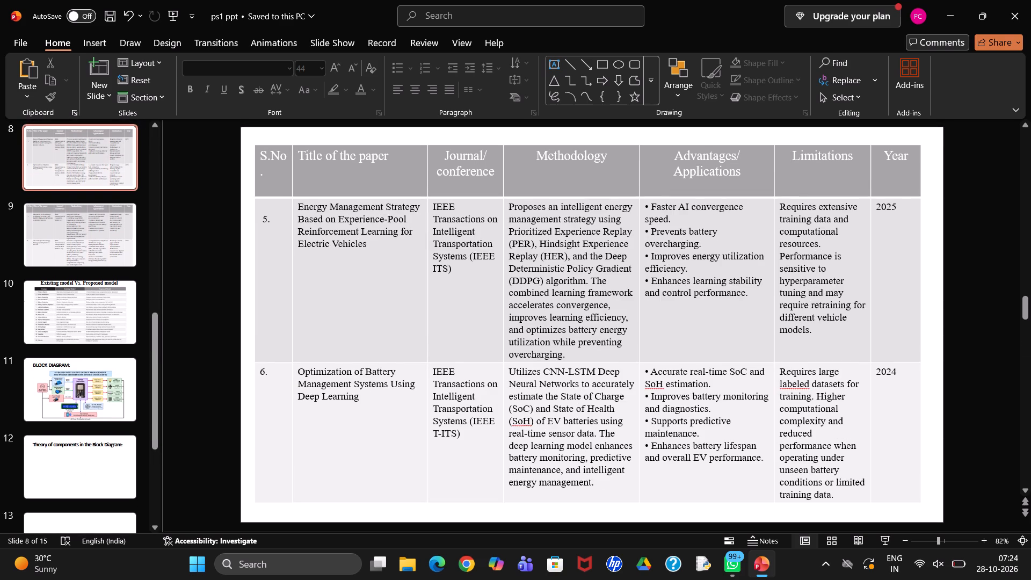
pyautogui.scroll(1, 376, 316)
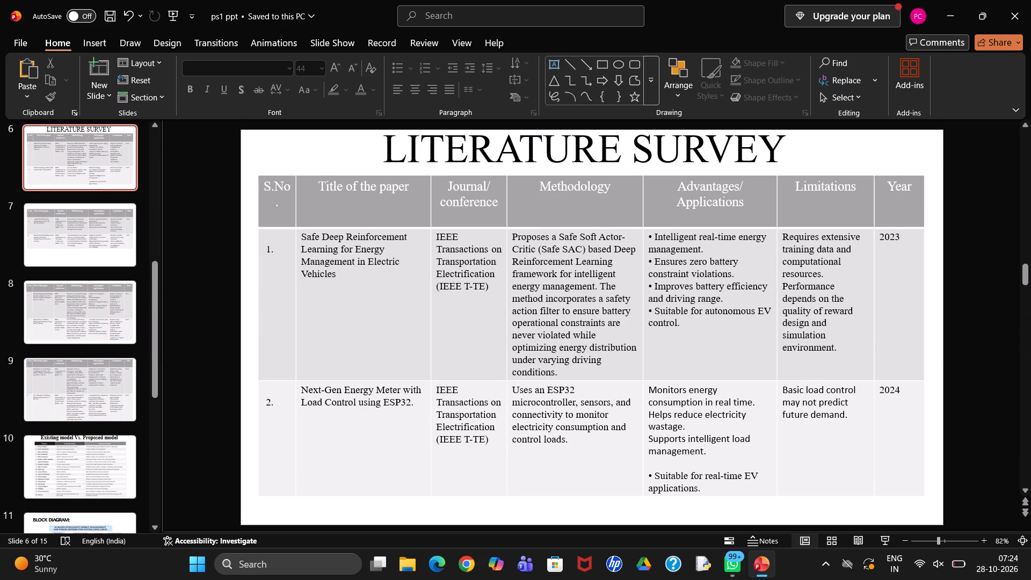
pyautogui.moveTo(782, 153); pyautogui.dragTo(648, 169)
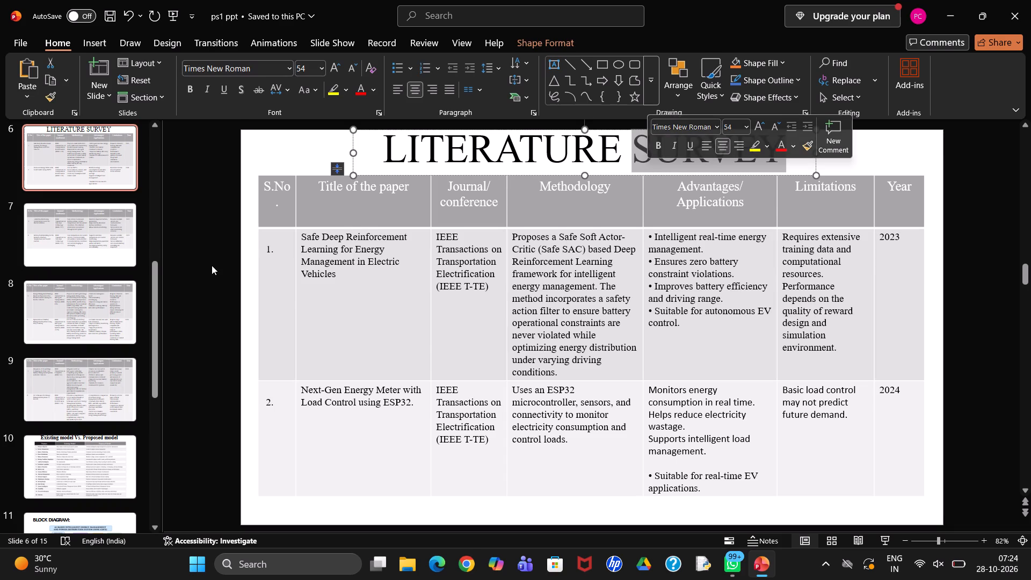
pyautogui.scroll(1, 212, 265)
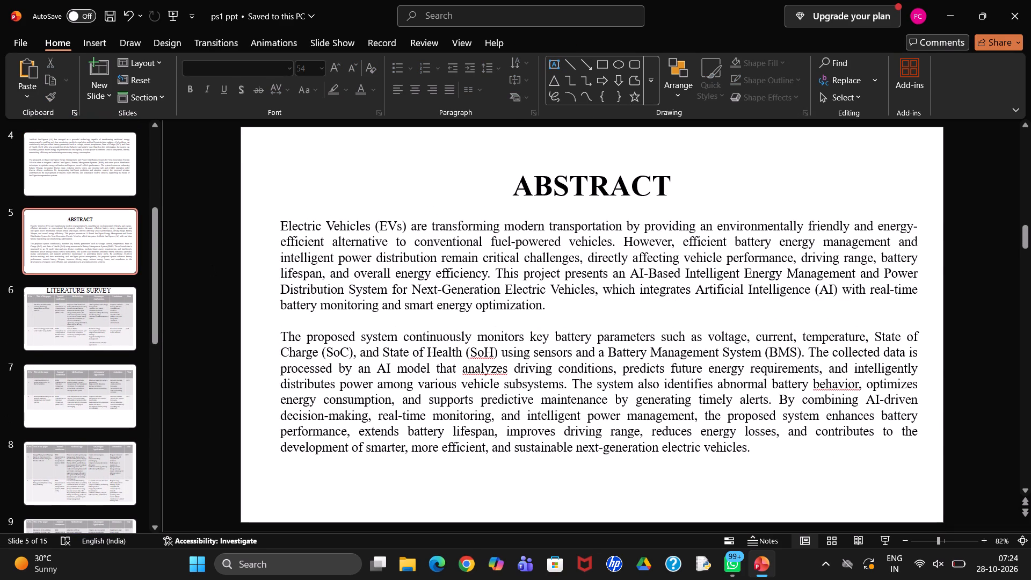
pyautogui.doubleClick(676, 187)
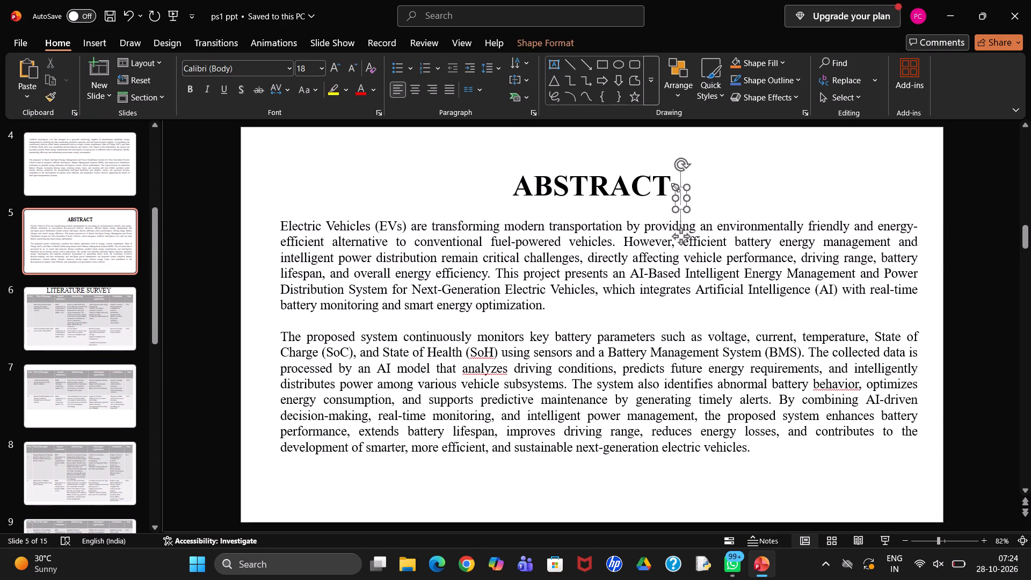
pyautogui.click(664, 187)
pyautogui.moveTo(664, 187); pyautogui.dragTo(621, 195)
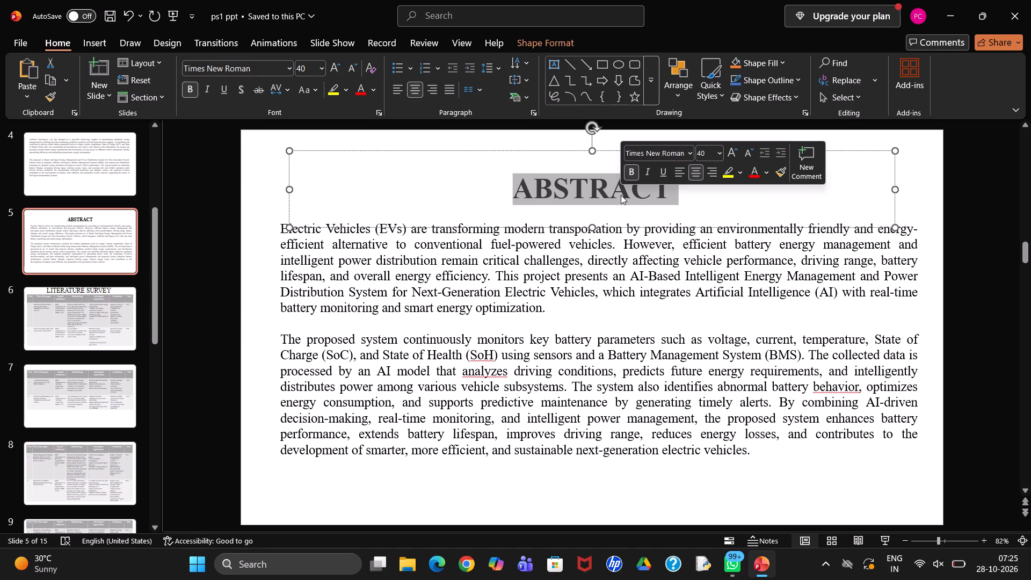
# Format the entire "BLOCK DIAGRAM:" title on slide 11 in Times New Roman at size 44.
pyautogui.scroll(-5, 621, 195)
pyautogui.scroll(1, 621, 195)
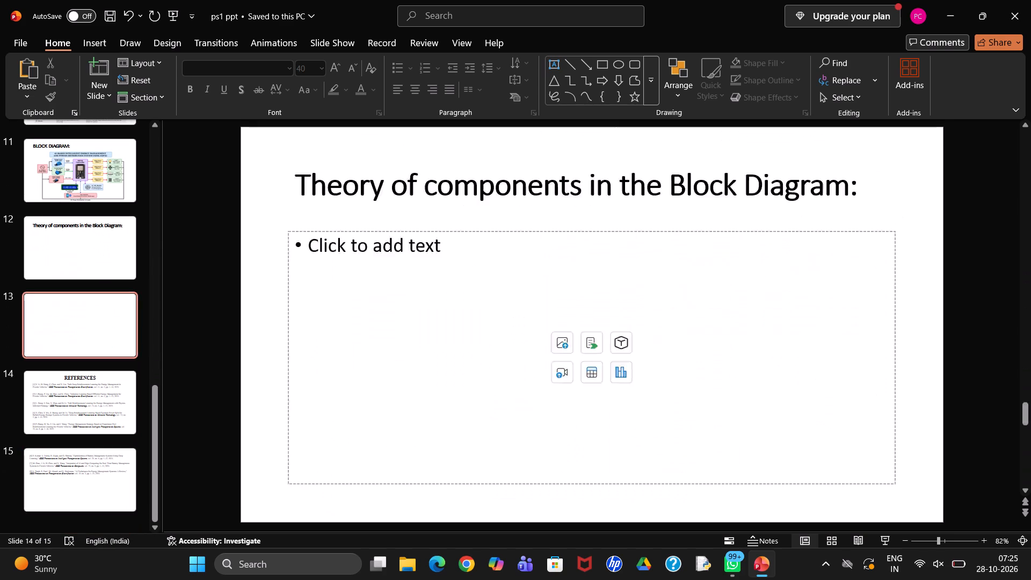
pyautogui.scroll(2, 621, 195)
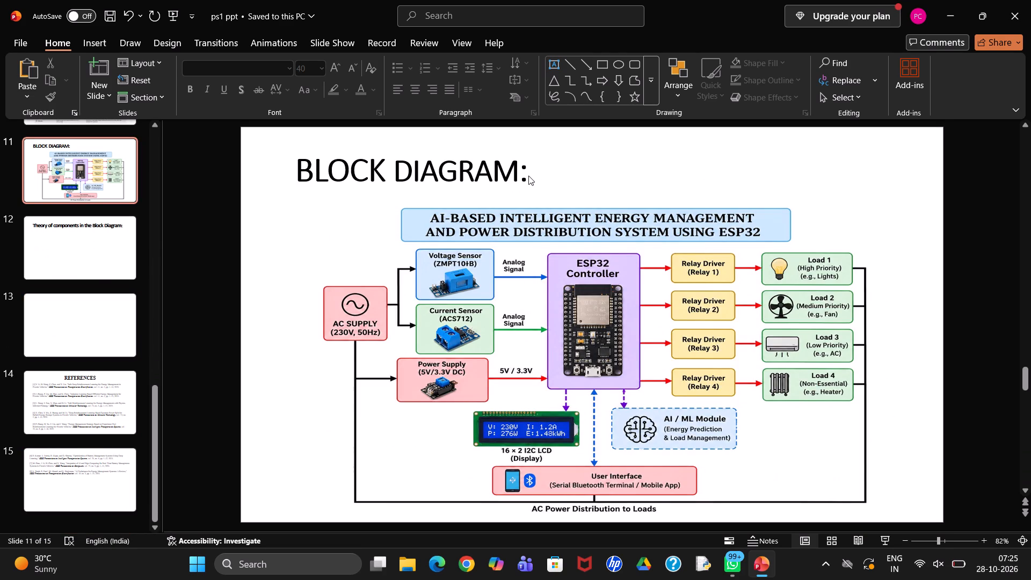
pyautogui.click(528, 176)
pyautogui.click(523, 175)
pyautogui.moveTo(523, 175); pyautogui.dragTo(326, 161)
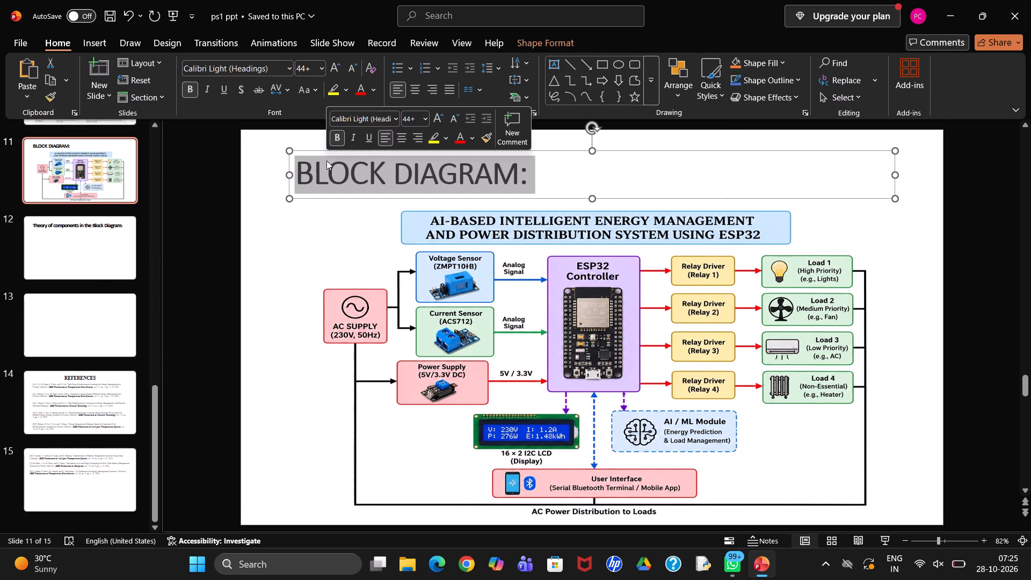
pyautogui.click(392, 118)
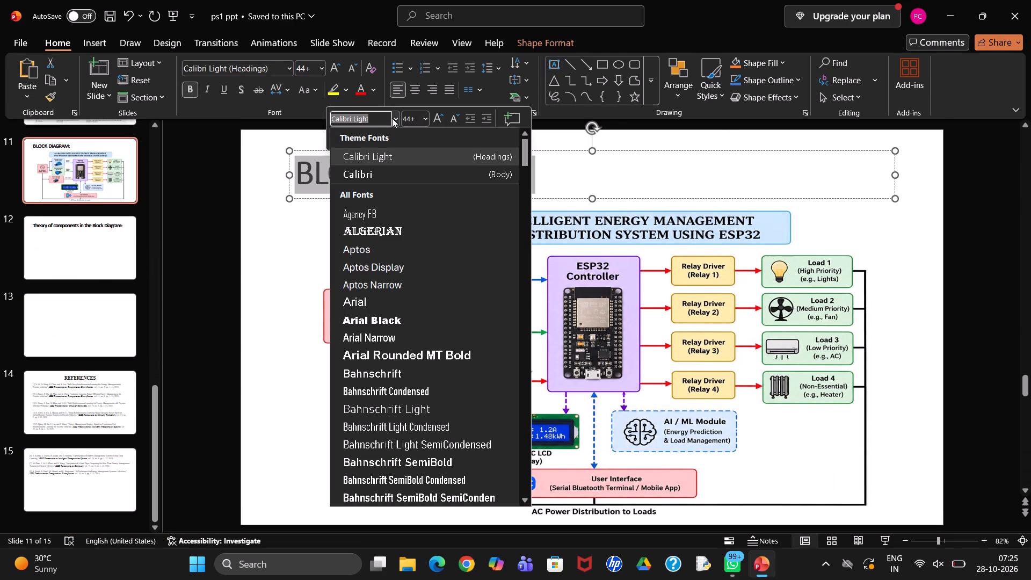
pyautogui.write('times')
pyautogui.press('Return')
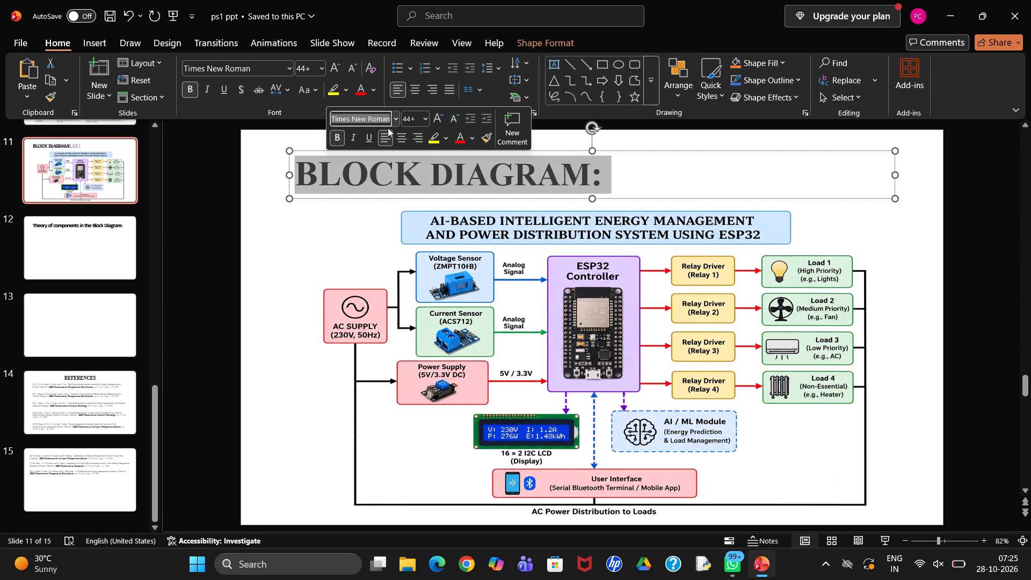
pyautogui.click(423, 122)
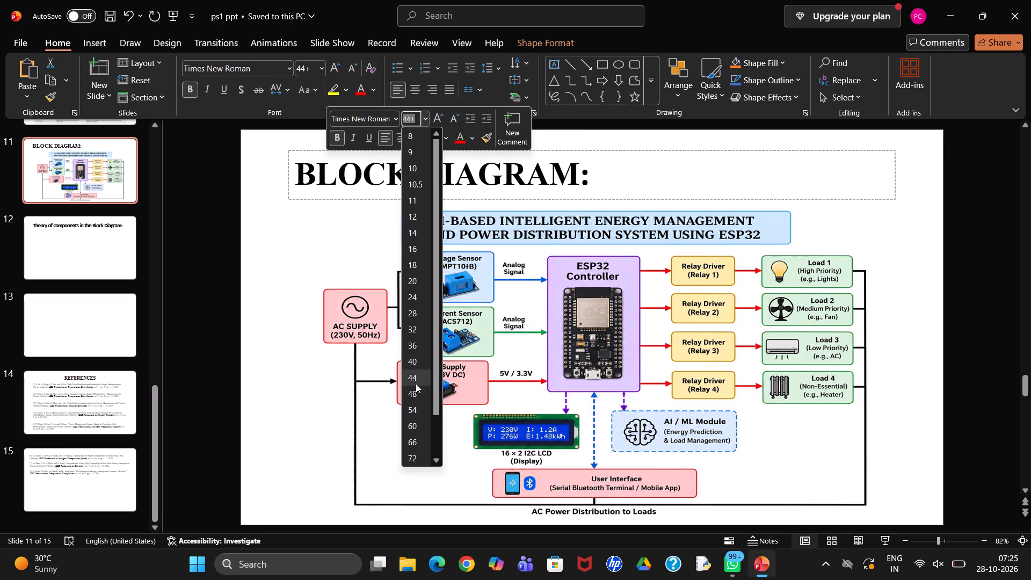
pyautogui.click(416, 383)
pyautogui.click(169, 359)
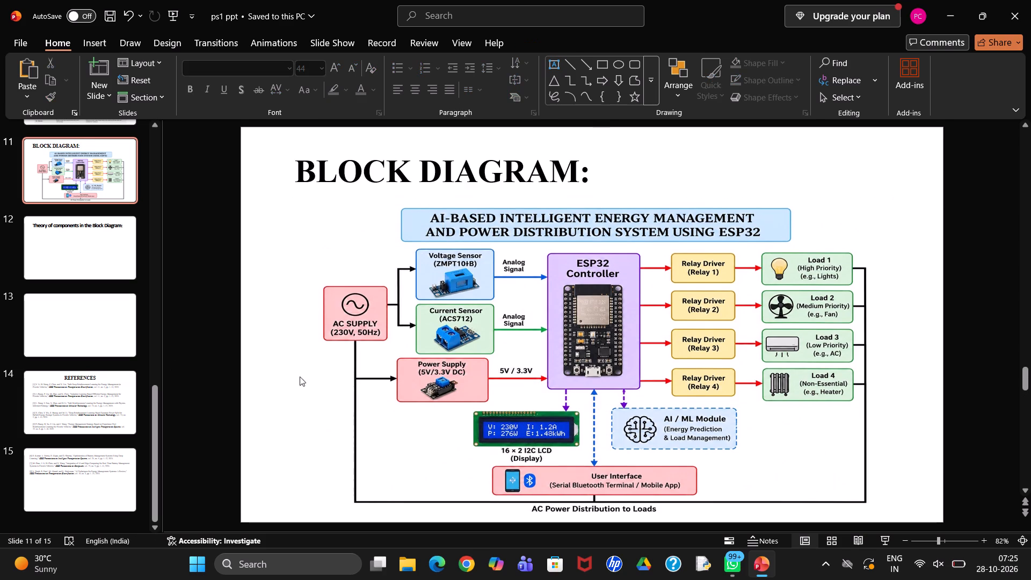
# Select the entire title text on slide 12, "Theory of components in the Block Diagram:".
pyautogui.scroll(-1, 418, 388)
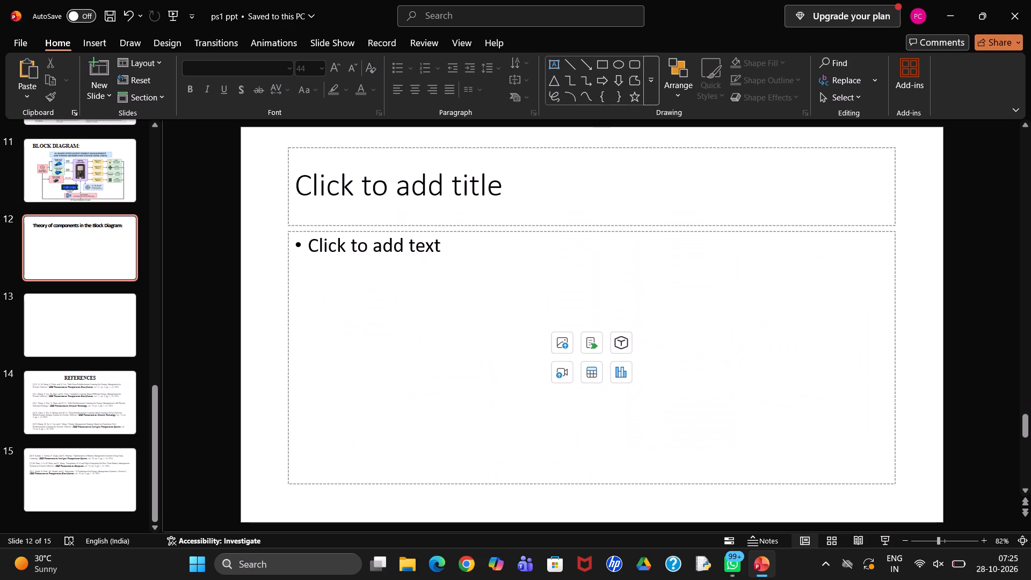
pyautogui.press('Up')
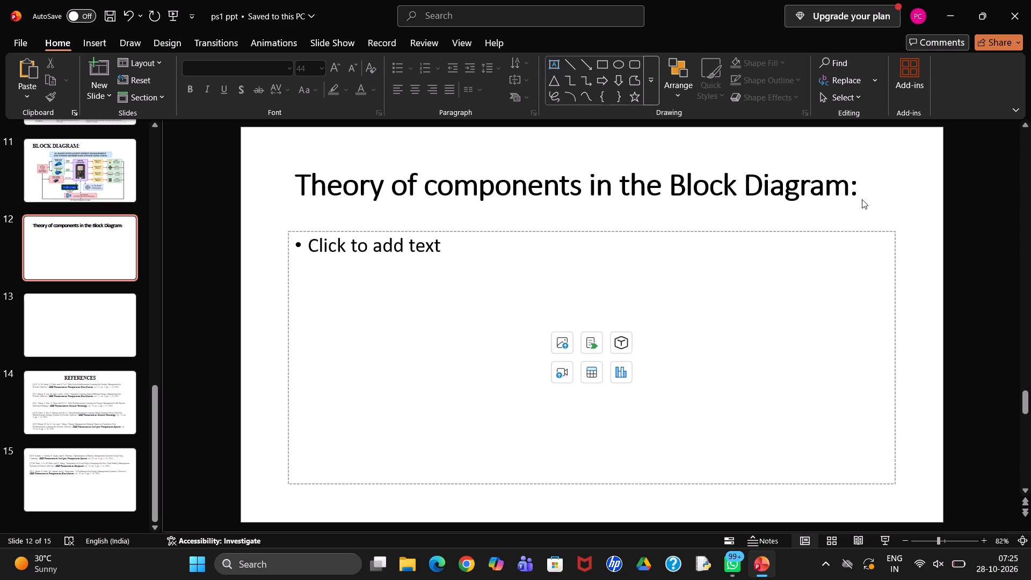
pyautogui.click(854, 190)
pyautogui.moveTo(854, 190); pyautogui.dragTo(519, 224)
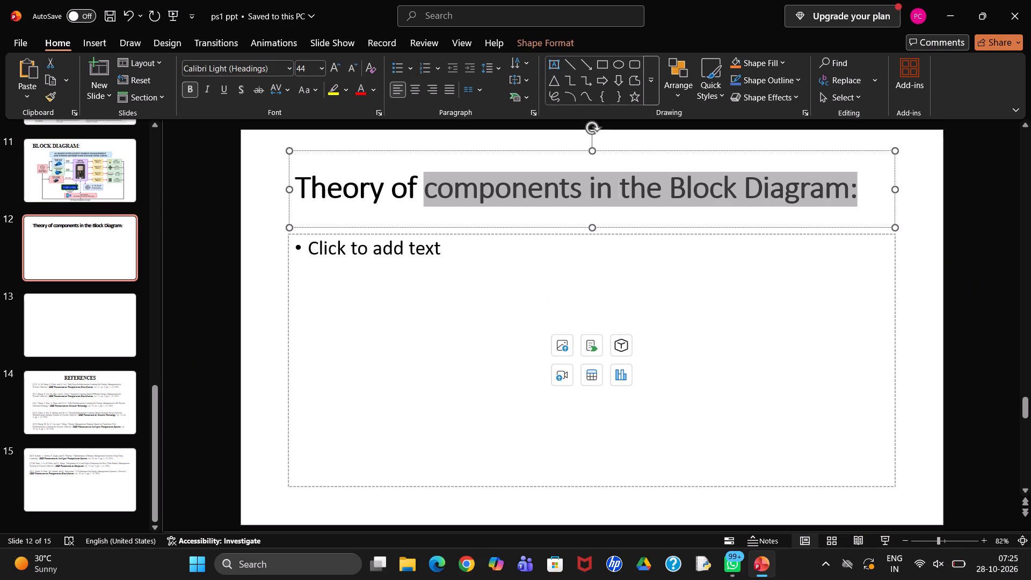
pyautogui.moveTo(519, 224); pyautogui.dragTo(346, 212)
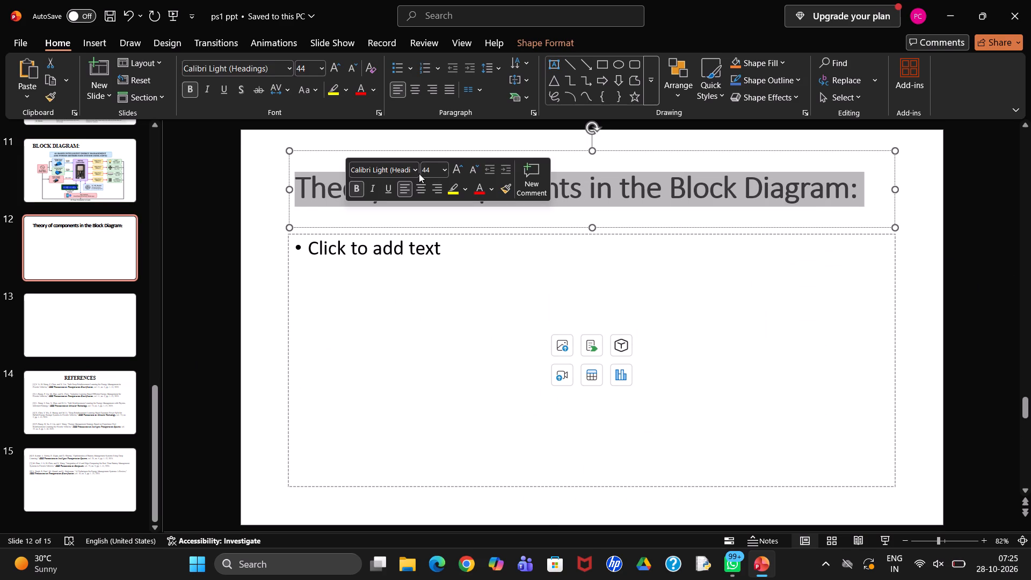
# Format the selected title "Theory of components in the Block Diagram:" in Times New Roman at size 40.
pyautogui.click(416, 173)
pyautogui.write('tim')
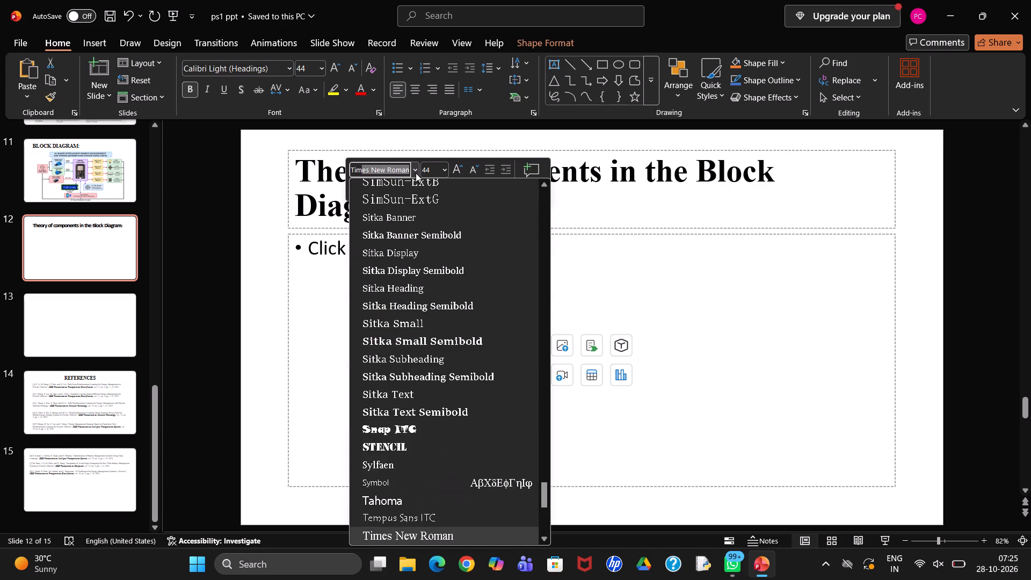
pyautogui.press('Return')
pyautogui.click(440, 170)
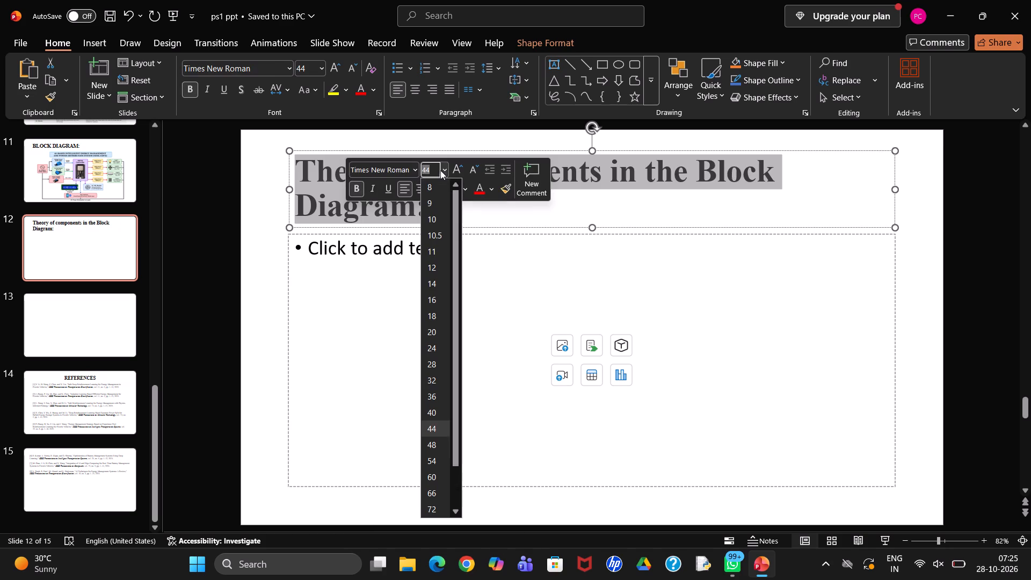
pyautogui.click(433, 405)
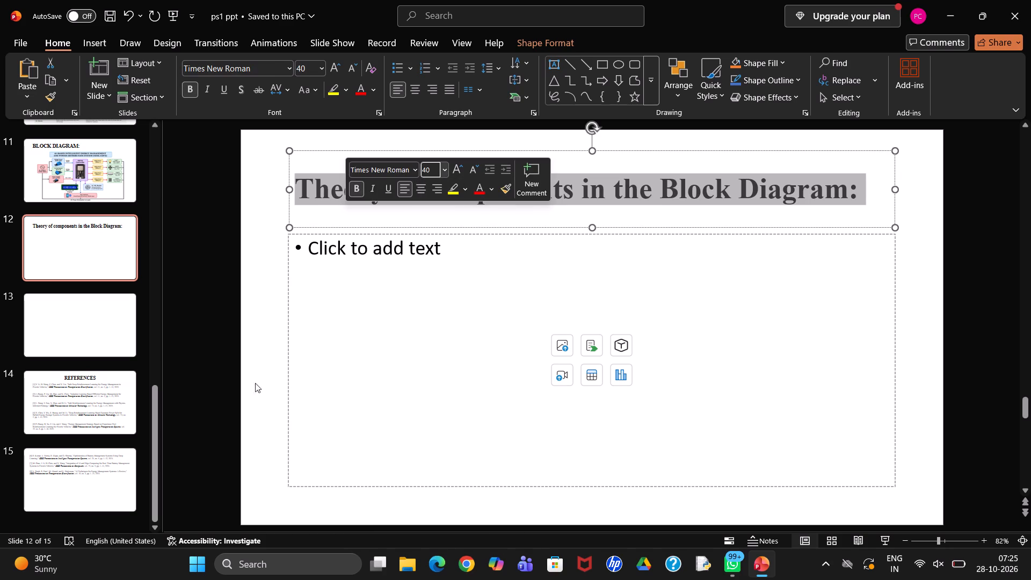
pyautogui.click(225, 378)
# Enlarge slide 12's empty content placeholder by raising its top edge slightly, close under the title text.
pyautogui.click(526, 259)
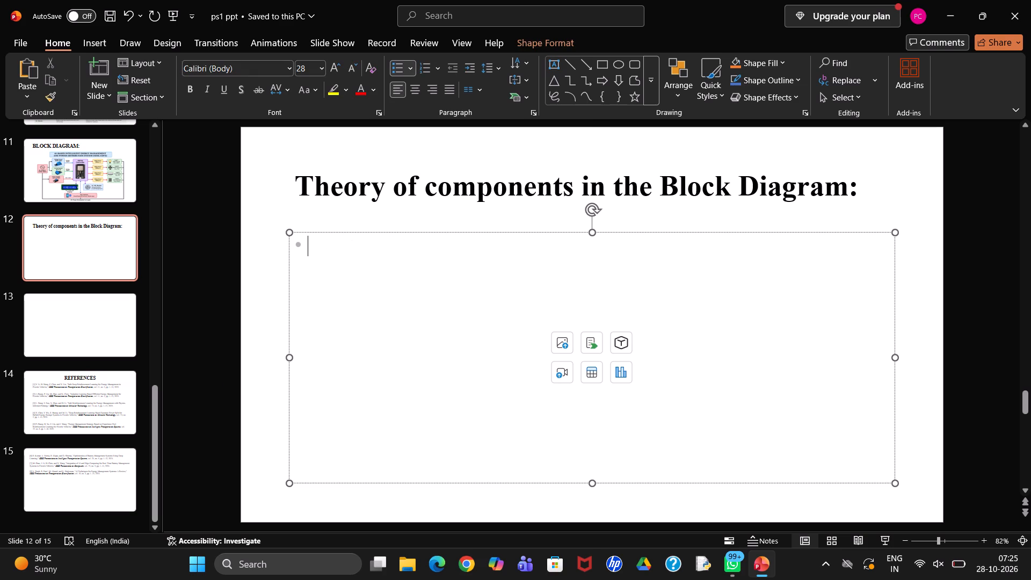
pyautogui.moveTo(595, 232); pyautogui.dragTo(597, 213)
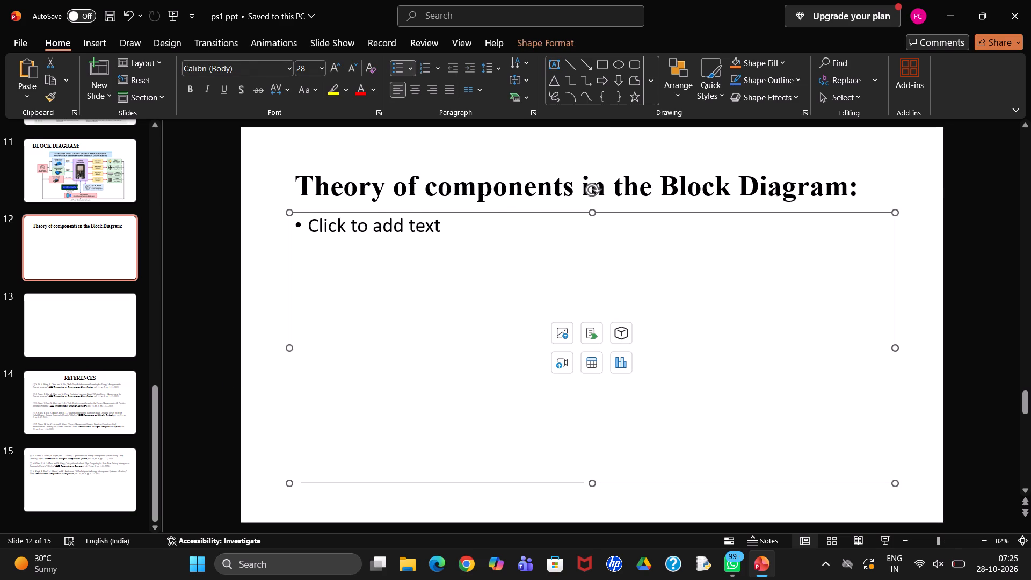
# Place the text cursor before "Theory" at the start of slide 12's title.
pyautogui.click(296, 188)
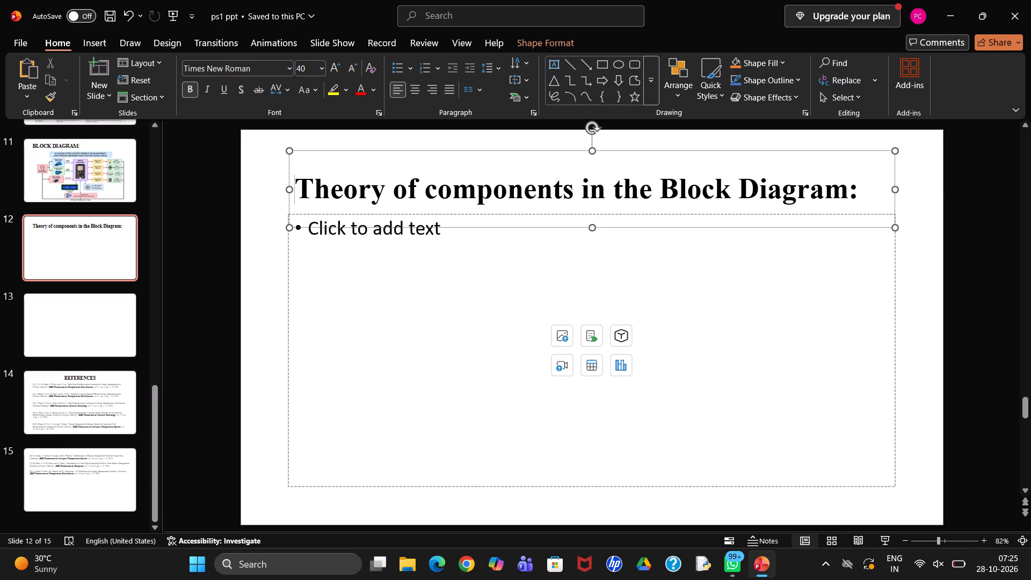
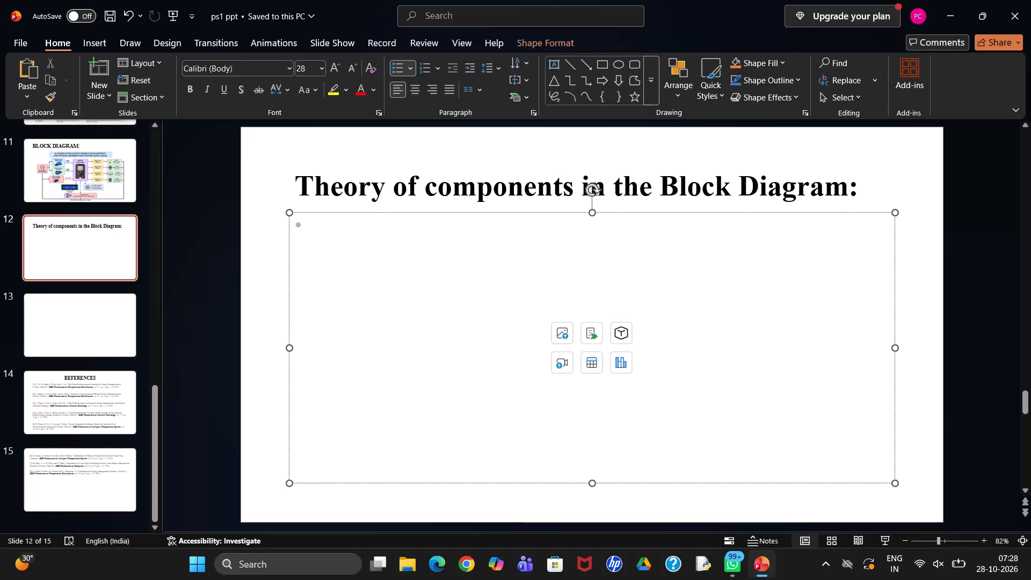
# Paste the copied hardware requirements text into the content placeholder of slide 12, below the theory title.
pyautogui.hotkey('ctrl', 'v')
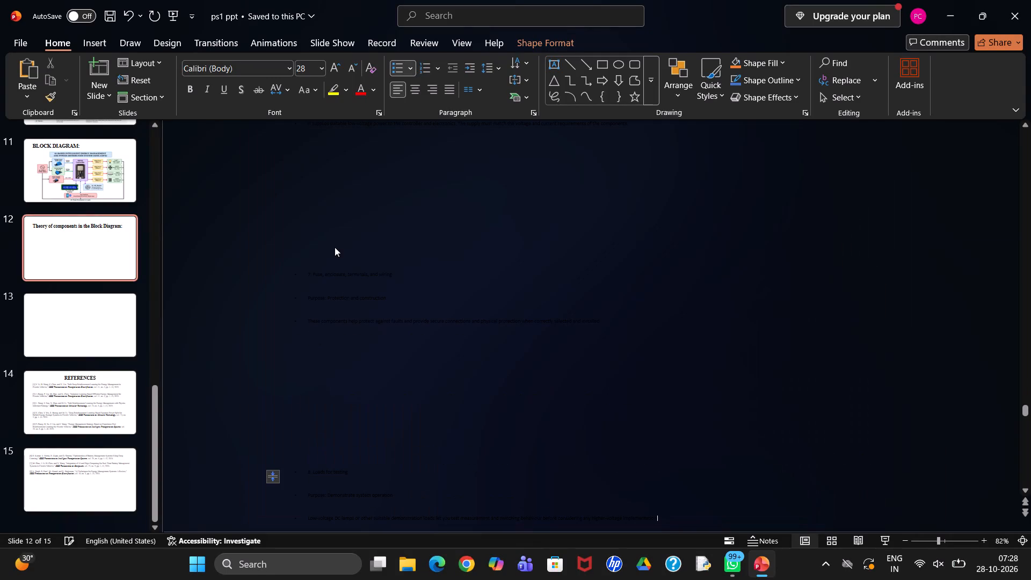
# Delete the block of empty lines between the Hardware Requirements introduction and the "1. ESP32 development board" heading.
pyautogui.scroll(2, 335, 247)
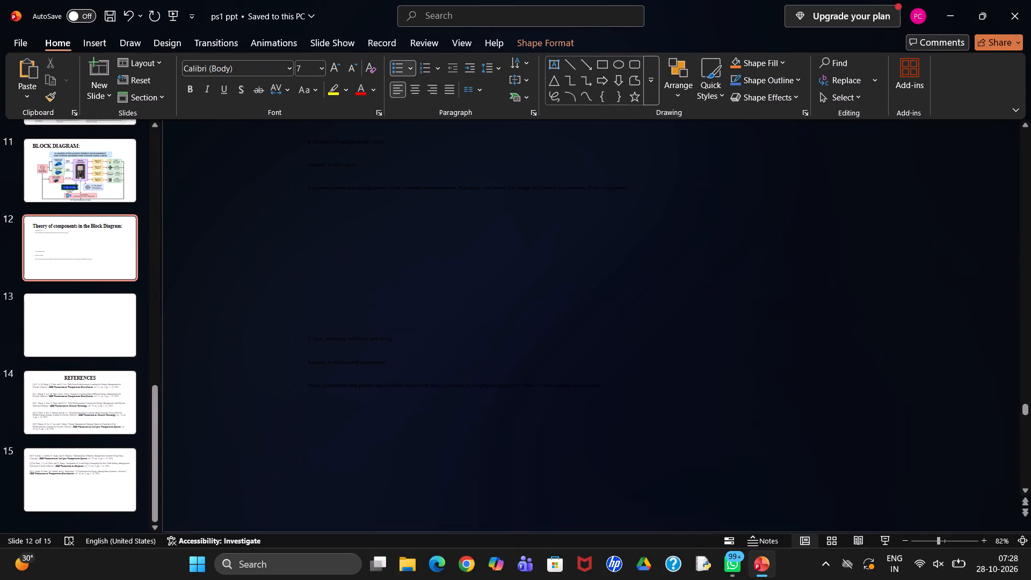
pyautogui.scroll(9, 335, 247)
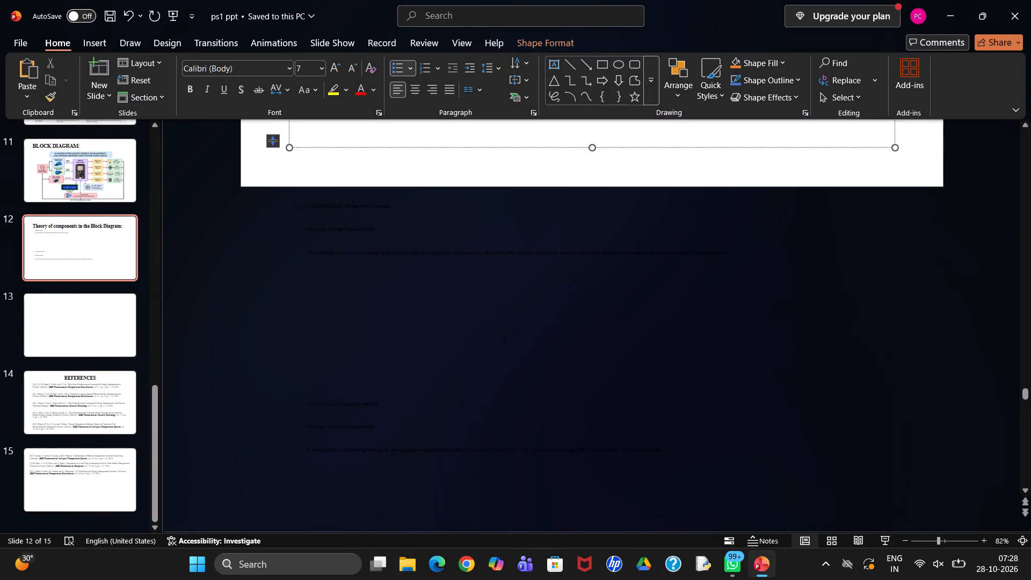
pyautogui.scroll(5, 335, 247)
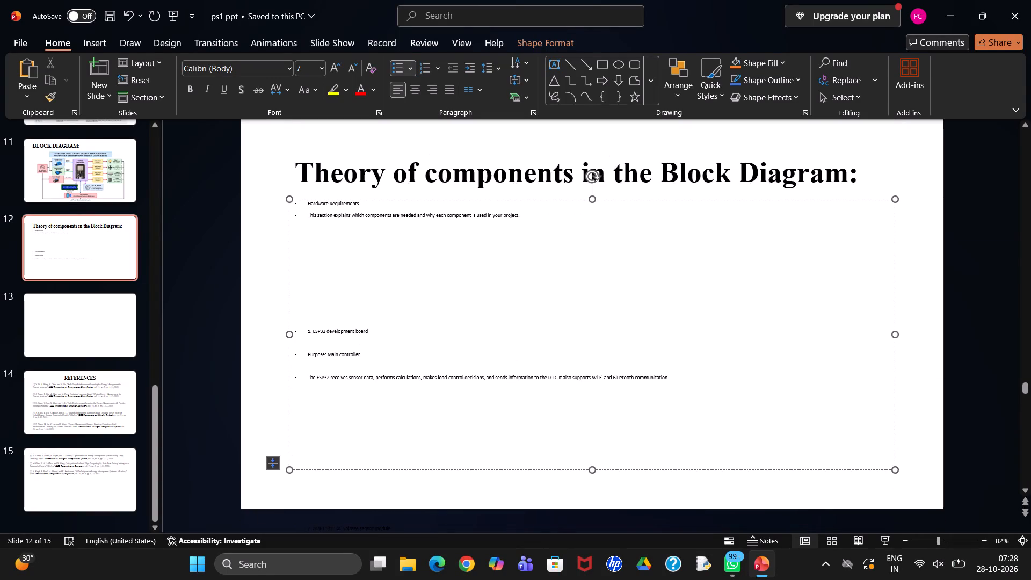
pyautogui.moveTo(303, 205); pyautogui.dragTo(358, 266)
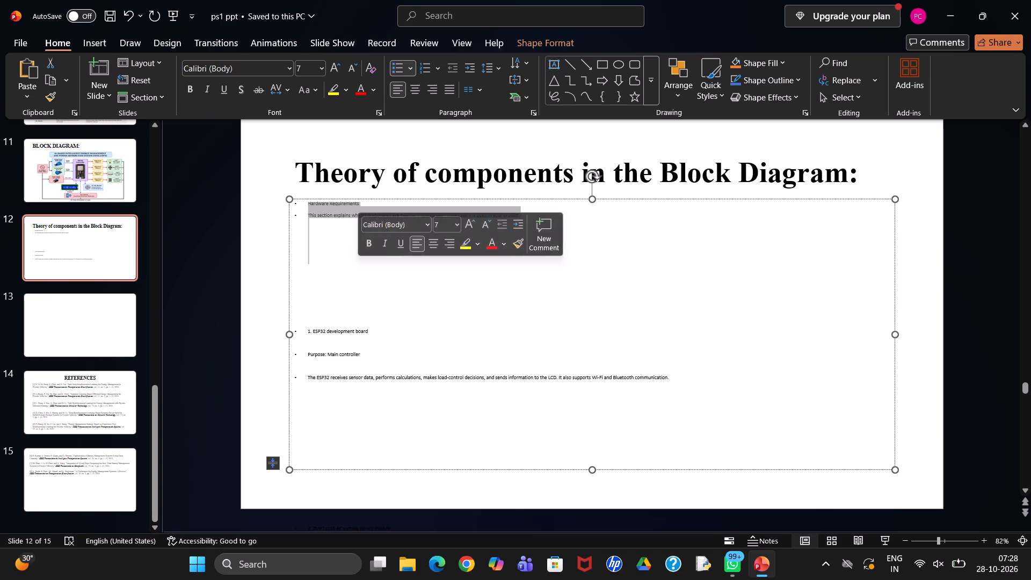
pyautogui.moveTo(344, 319); pyautogui.dragTo(314, 220)
pyautogui.press('BackSpace')
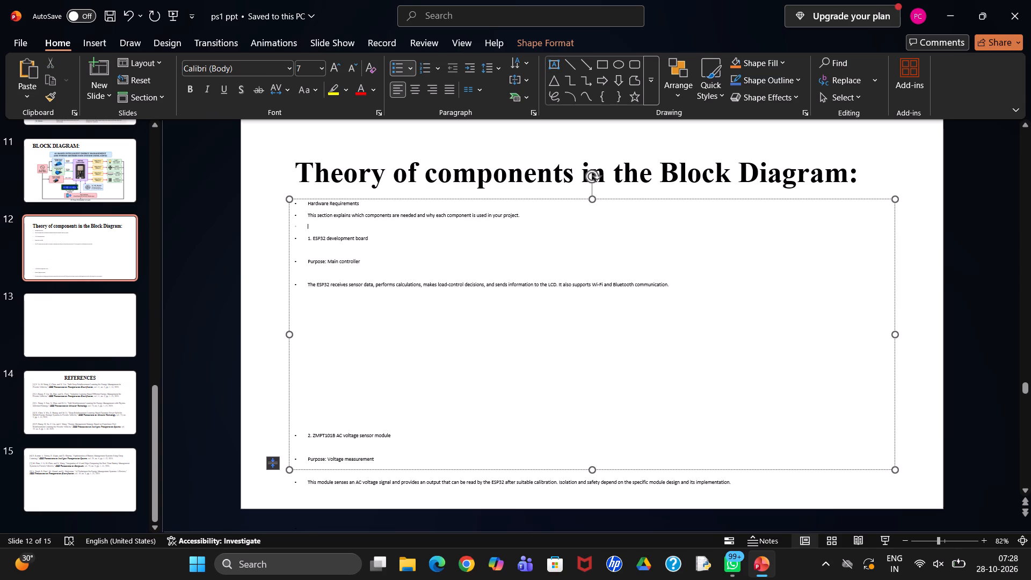
# Delete the "Hardware Requirements" heading and the introductory sentence below it from the body text on slide 12.
pyautogui.moveTo(522, 216); pyautogui.dragTo(307, 207)
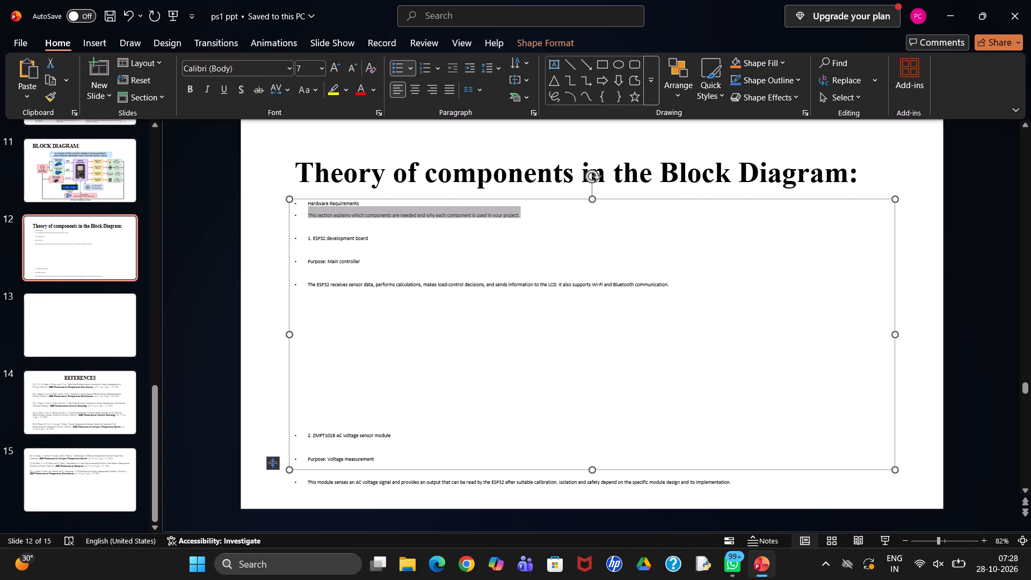
pyautogui.moveTo(307, 207); pyautogui.dragTo(295, 204)
pyautogui.press('BackSpace')
pyautogui.press('BackSpace')
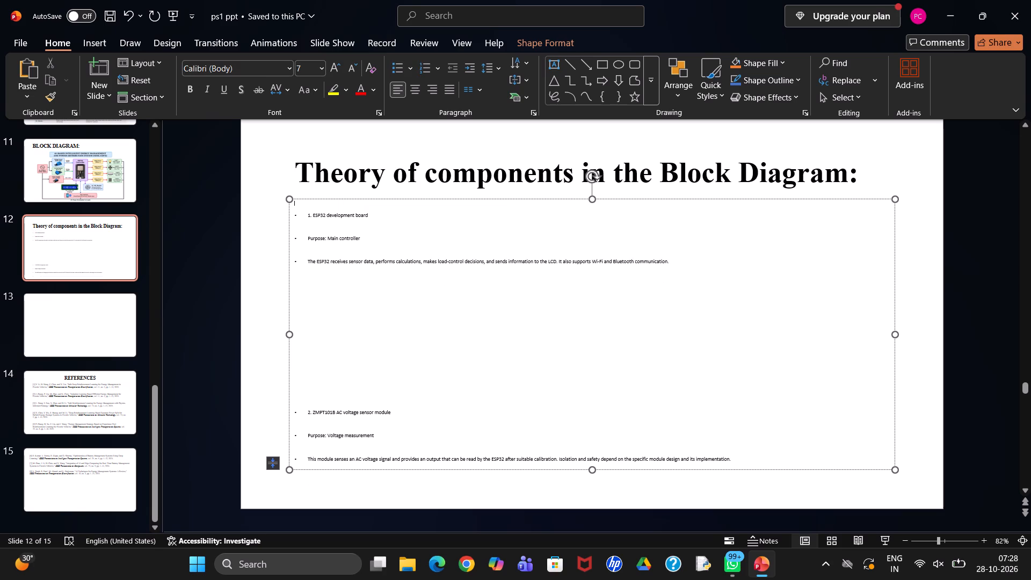
# Remove the blank lines within the "1. ESP32 development board" entry and reduce the gap after it to one empty line.
pyautogui.click(340, 228)
pyautogui.press('BackSpace')
pyautogui.press('BackSpace')
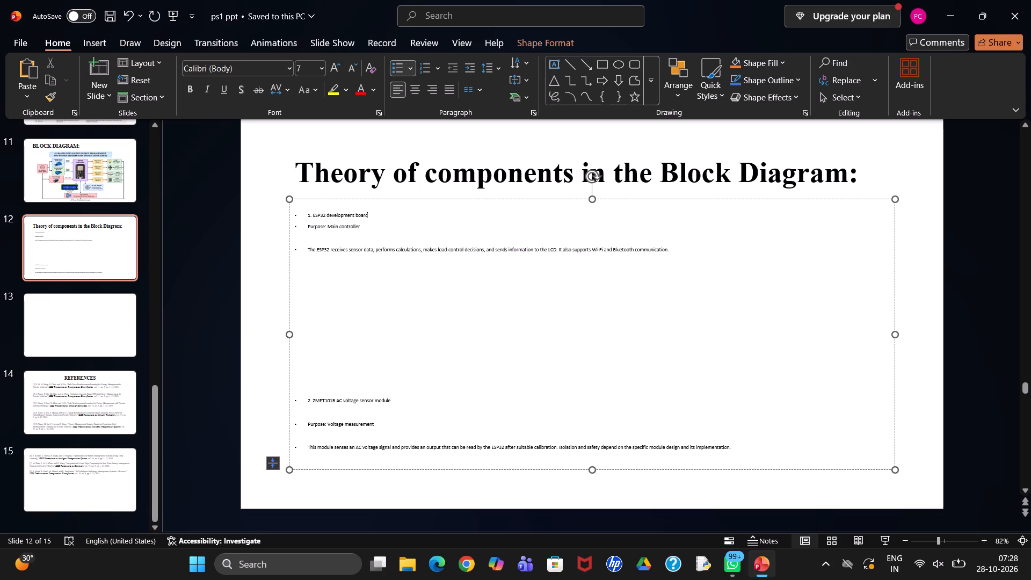
pyautogui.click(345, 237)
pyautogui.press('BackSpace')
pyautogui.press('BackSpace')
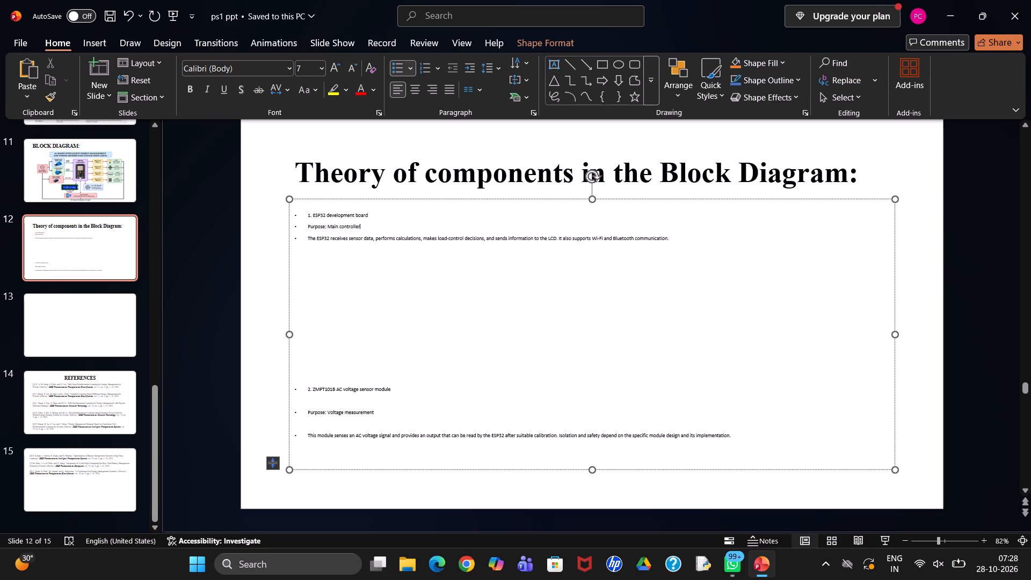
pyautogui.moveTo(322, 375); pyautogui.dragTo(316, 254)
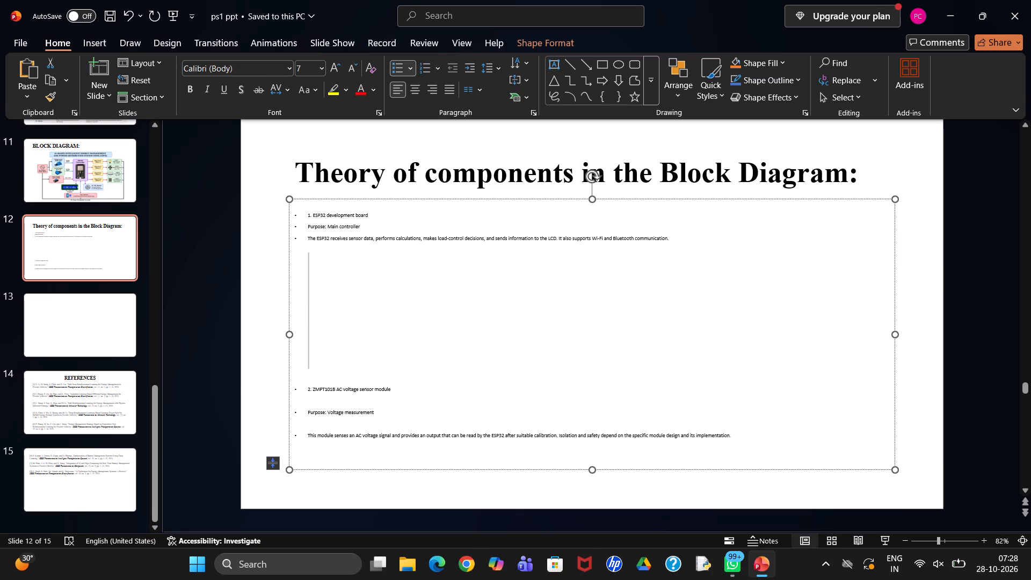
pyautogui.moveTo(316, 254); pyautogui.dragTo(317, 251)
pyautogui.press('BackSpace')
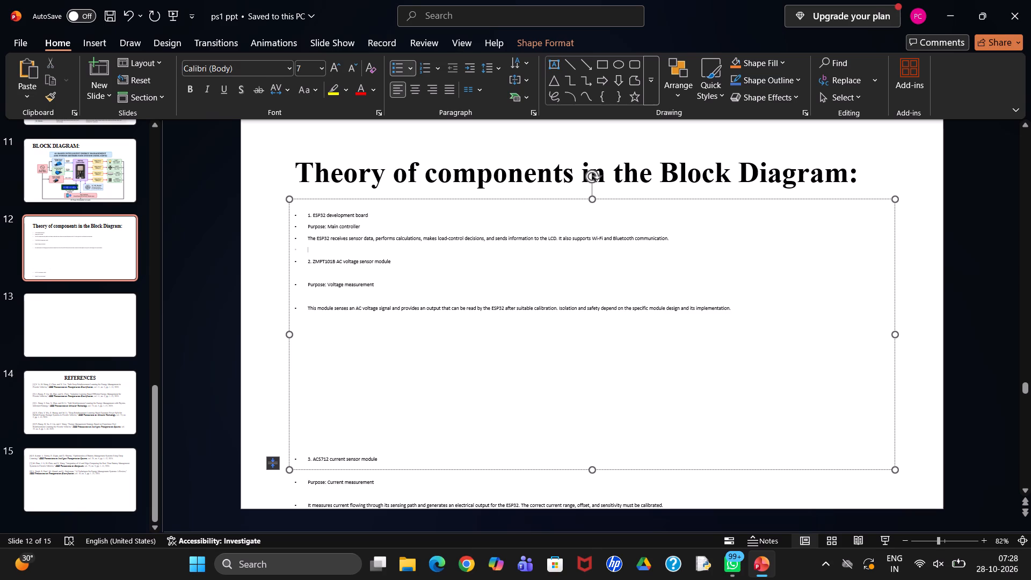
# Remove the blank lines within the "2. ZMPT101B AC voltage sensor module" entry and the whole gap before the ACS712 entry.
pyautogui.click(338, 273)
pyautogui.press('BackSpace')
pyautogui.press('BackSpace')
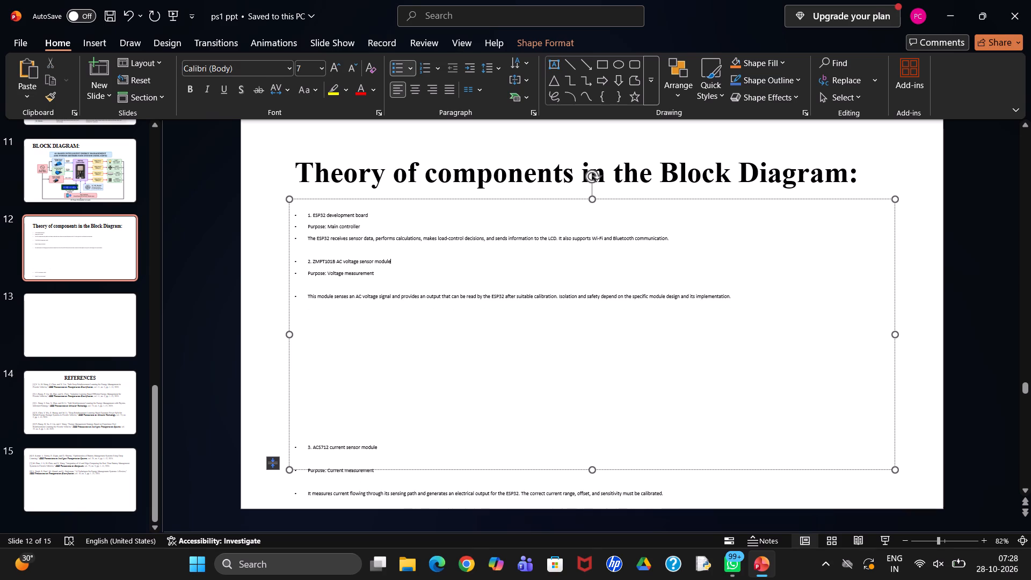
pyautogui.press('Down')
pyautogui.press('Down')
pyautogui.press('BackSpace')
pyautogui.press('BackSpace')
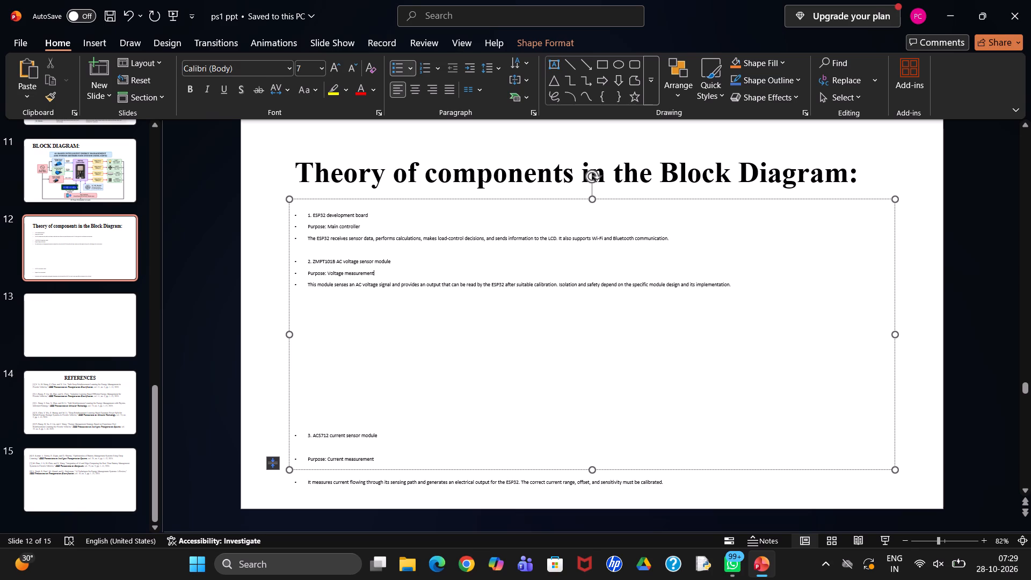
pyautogui.moveTo(336, 416); pyautogui.dragTo(325, 298)
pyautogui.press('BackSpace')
pyautogui.press('BackSpace')
pyautogui.press('BackSpace')
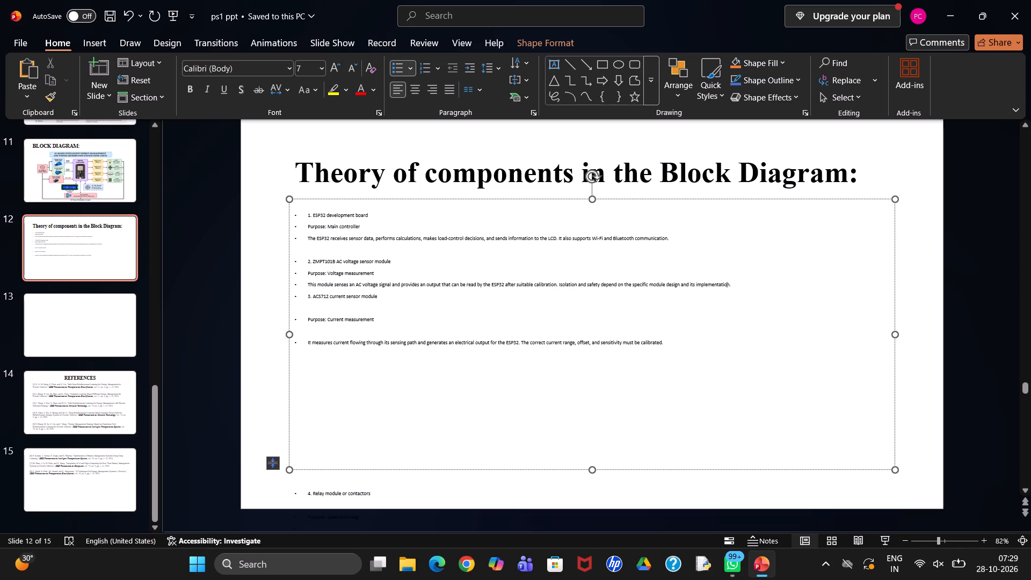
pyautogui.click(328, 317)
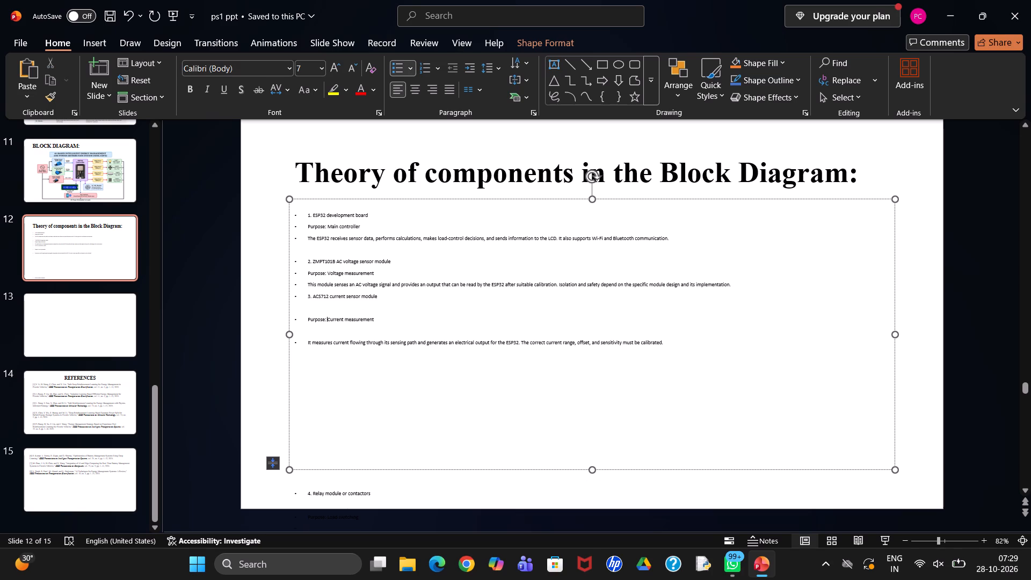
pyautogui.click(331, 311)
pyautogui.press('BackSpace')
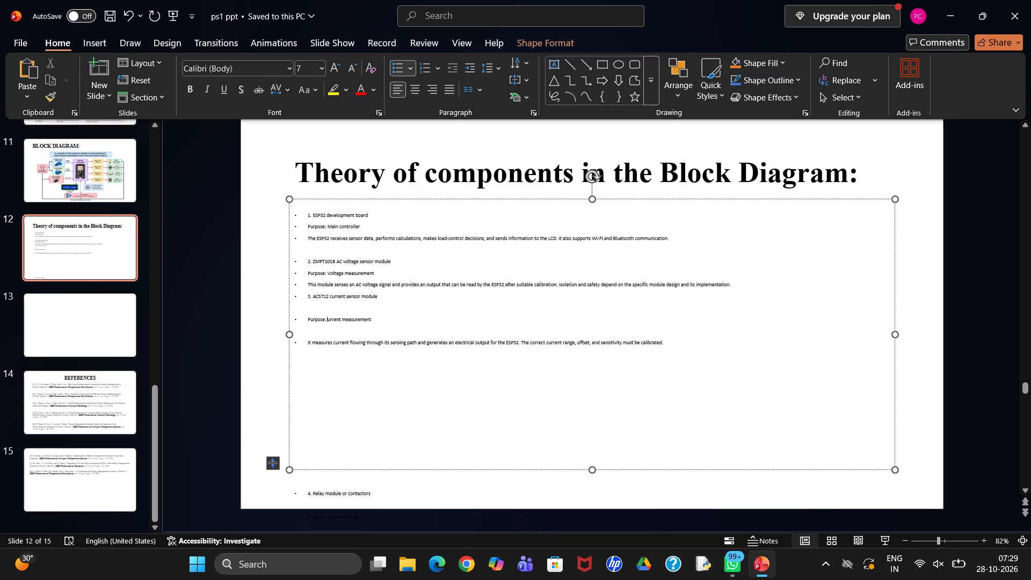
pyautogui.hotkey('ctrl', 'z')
# Remove the blank lines within the "3. ACS712 current sensor module" entry and the whole gap before the relay module entry.
pyautogui.click(338, 307)
pyautogui.press('BackSpace')
pyautogui.press('BackSpace')
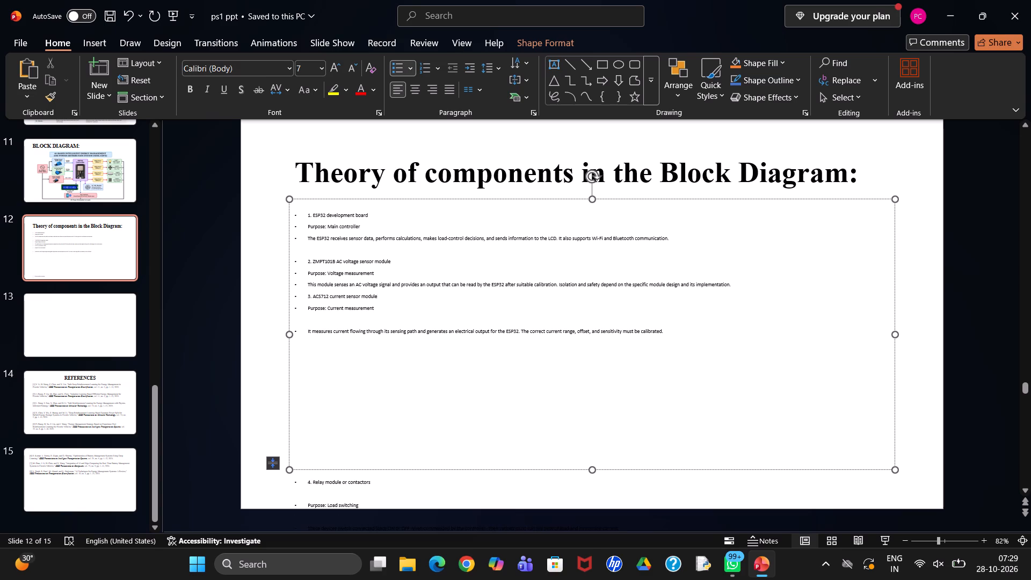
pyautogui.click(336, 322)
pyautogui.press('BackSpace')
pyautogui.press('BackSpace')
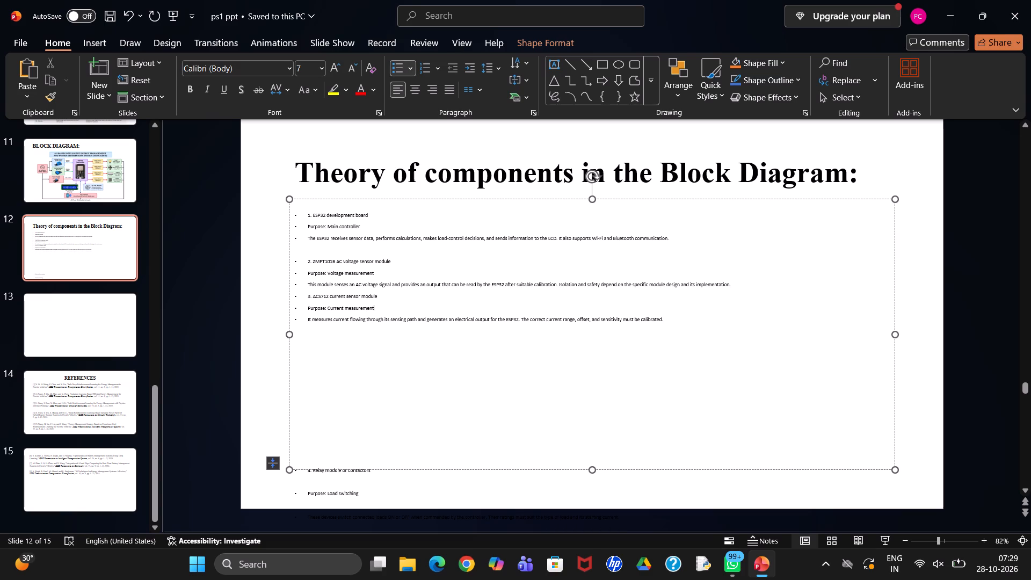
pyautogui.moveTo(340, 457); pyautogui.dragTo(344, 330)
pyautogui.press('BackSpace')
pyautogui.press('BackSpace')
pyautogui.press('BackSpace')
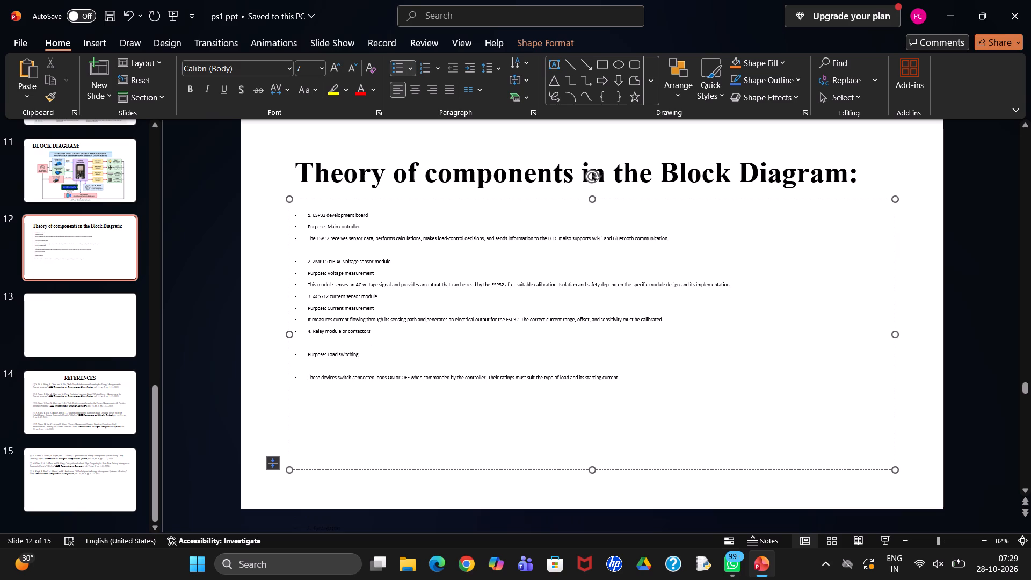
# Remove the blank line between the "4. Relay module or contactors" heading and its purpose line.
pyautogui.click(343, 347)
pyautogui.click(344, 342)
pyautogui.press('BackSpace')
pyautogui.press('BackSpace')
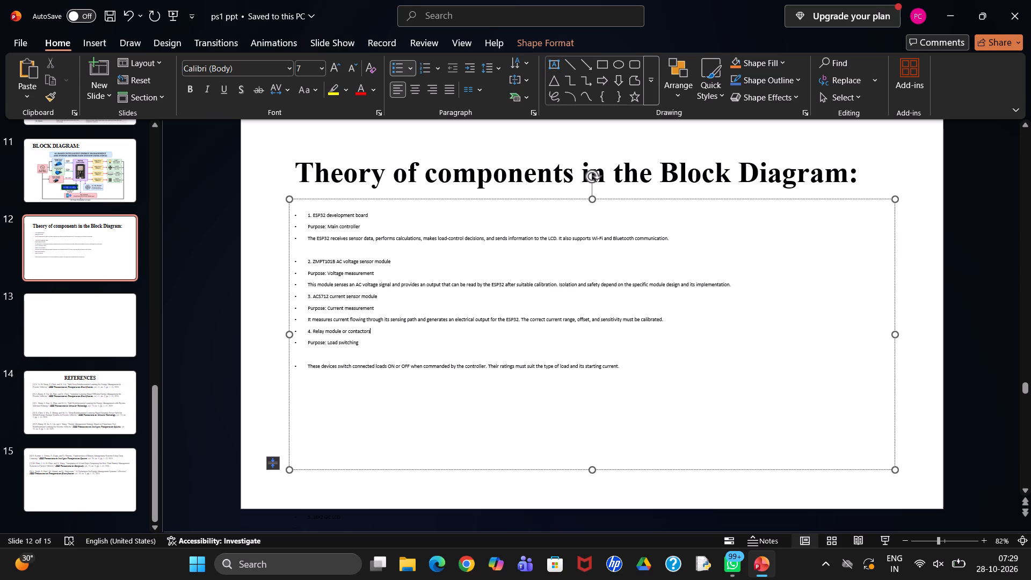
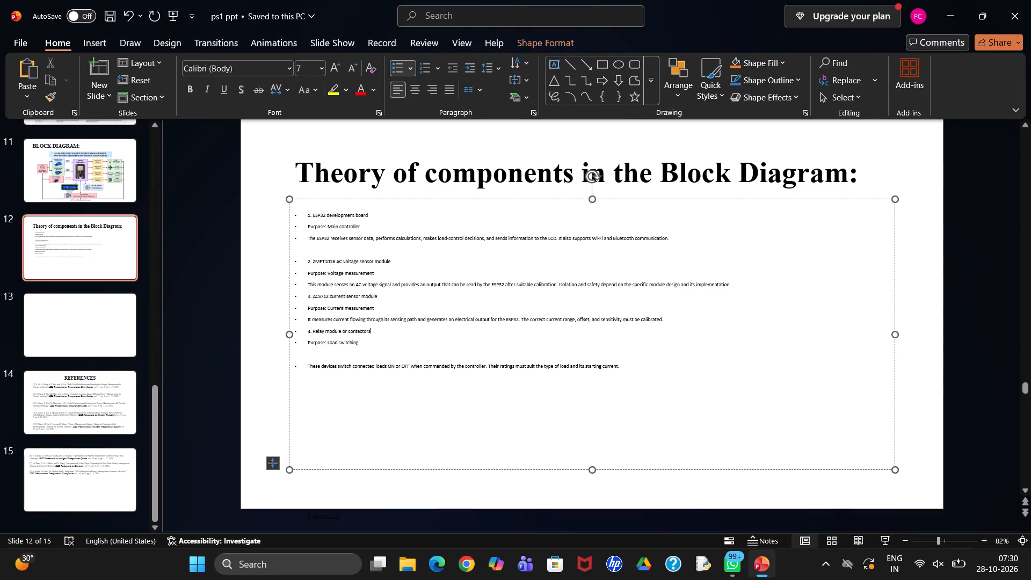
# Remove the blank line before the "4. Relay module or contactors" description and the whole gap before the "5. 16×2 I2C LCD" entry.
pyautogui.click(354, 398)
pyautogui.click(351, 353)
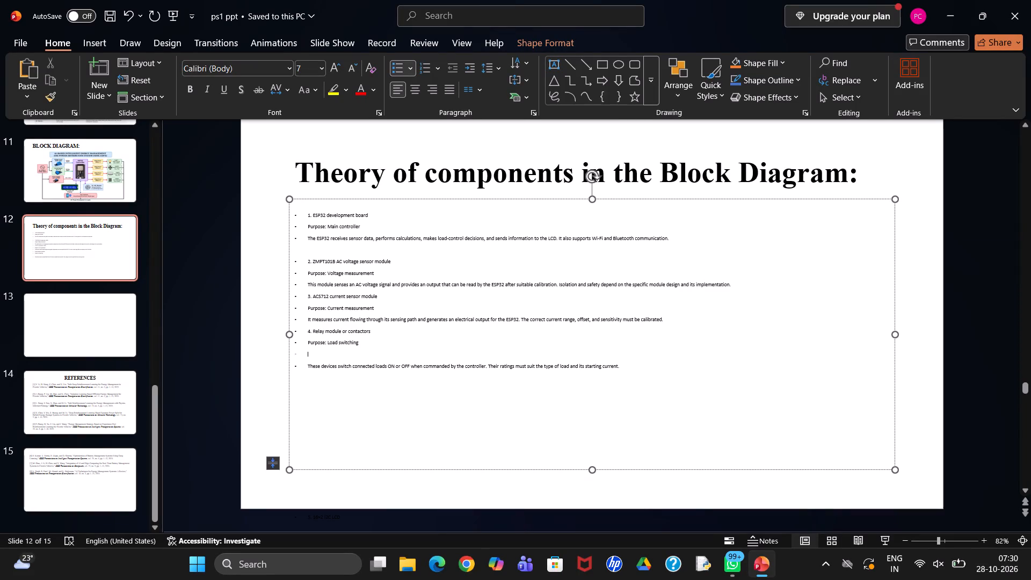
pyautogui.press('BackSpace')
pyautogui.press('BackSpace')
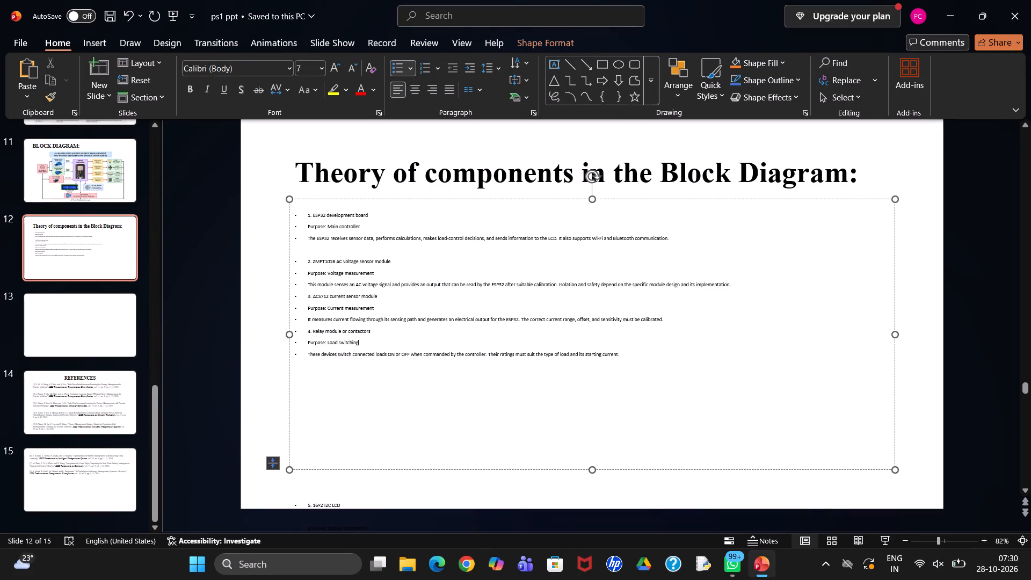
pyautogui.moveTo(323, 490); pyautogui.dragTo(323, 401)
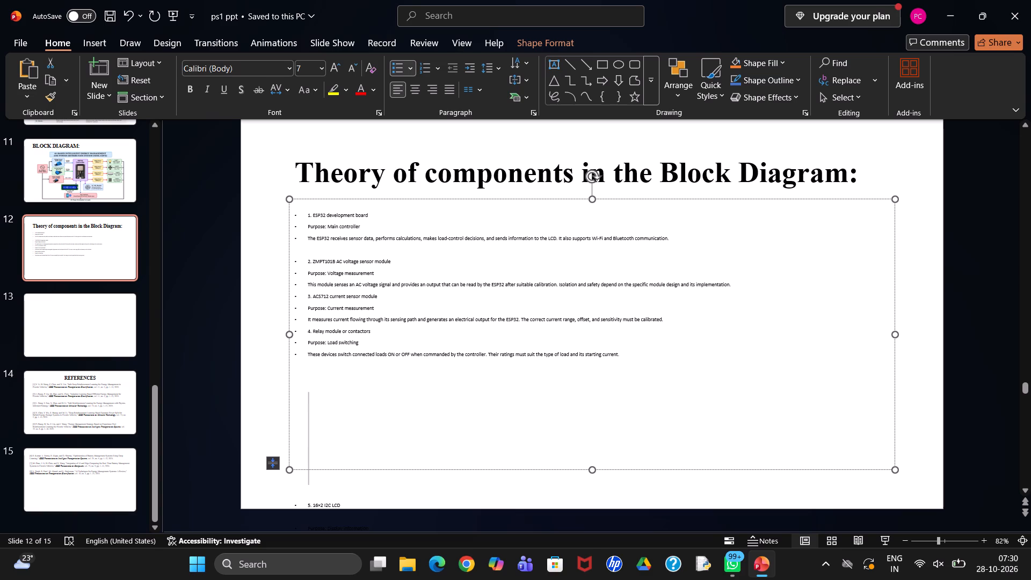
pyautogui.moveTo(323, 401); pyautogui.dragTo(330, 366)
pyautogui.press('BackSpace')
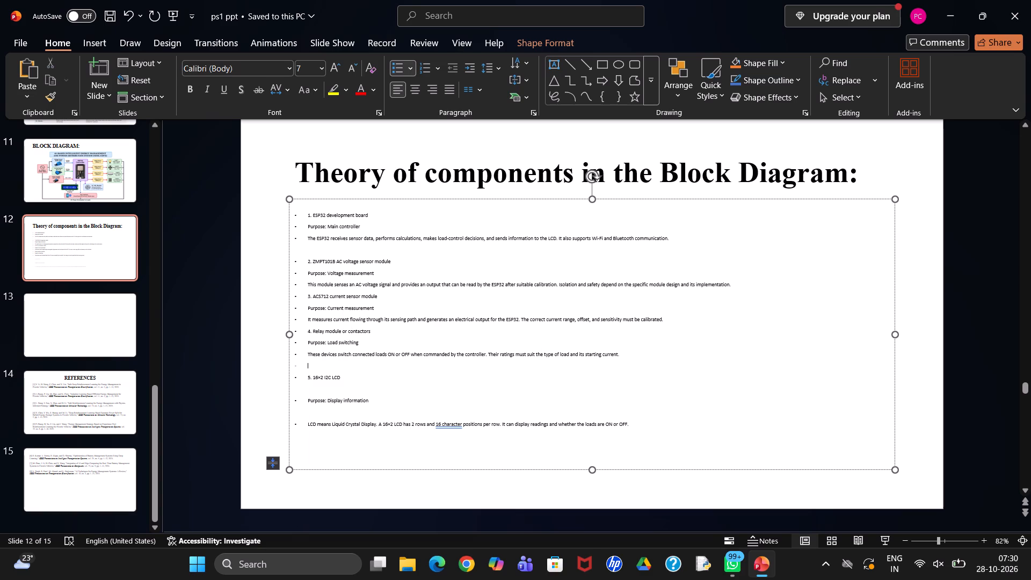
pyautogui.press('BackSpace')
pyautogui.press('BackSpace')
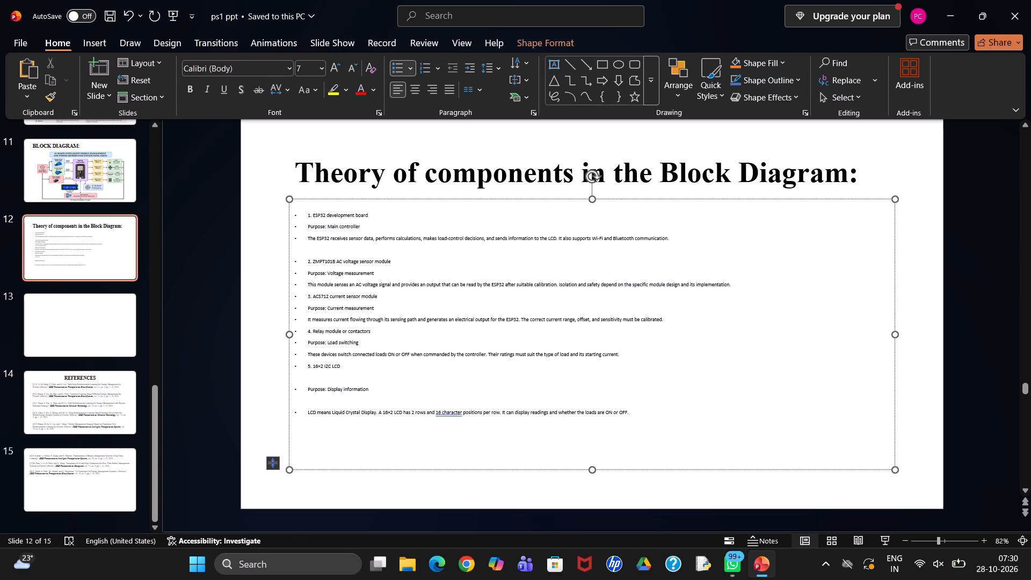
# Remove the blank lines around the "Purpose: Display information" line in the "5. 16×2 I2C LCD" entry.
pyautogui.press('Down')
pyautogui.press('Down')
pyautogui.press('BackSpace')
pyautogui.press('BackSpace')
pyautogui.press('Down')
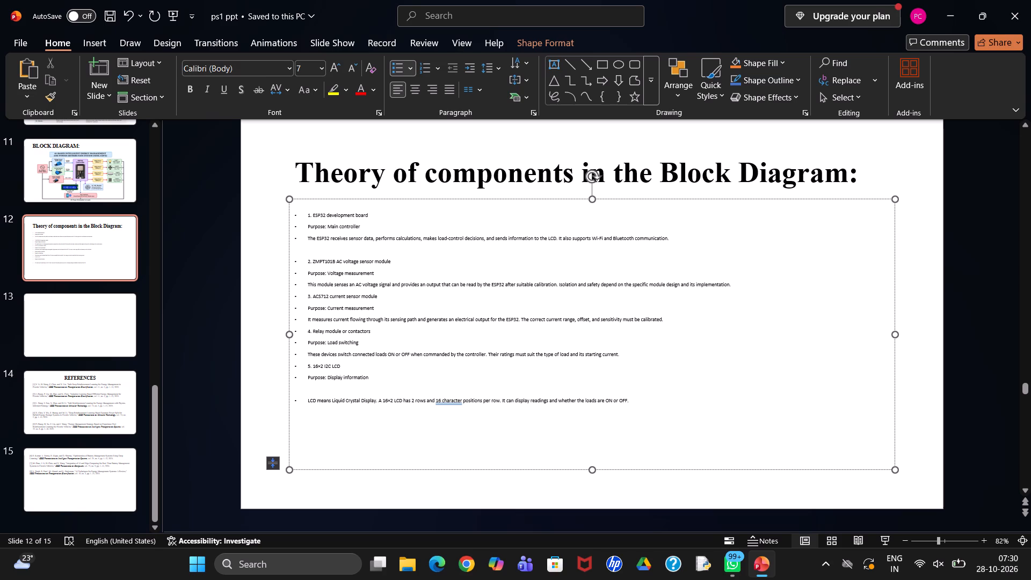
pyautogui.press('Down')
pyautogui.press('BackSpace')
pyautogui.press('BackSpace')
# Remove the whole gap between the "6. Isolated low-voltage power supply" entry and the "7. Fuse, enclosure, terminals, and wiring" heading.
pyautogui.press('Down')
pyautogui.press('Down')
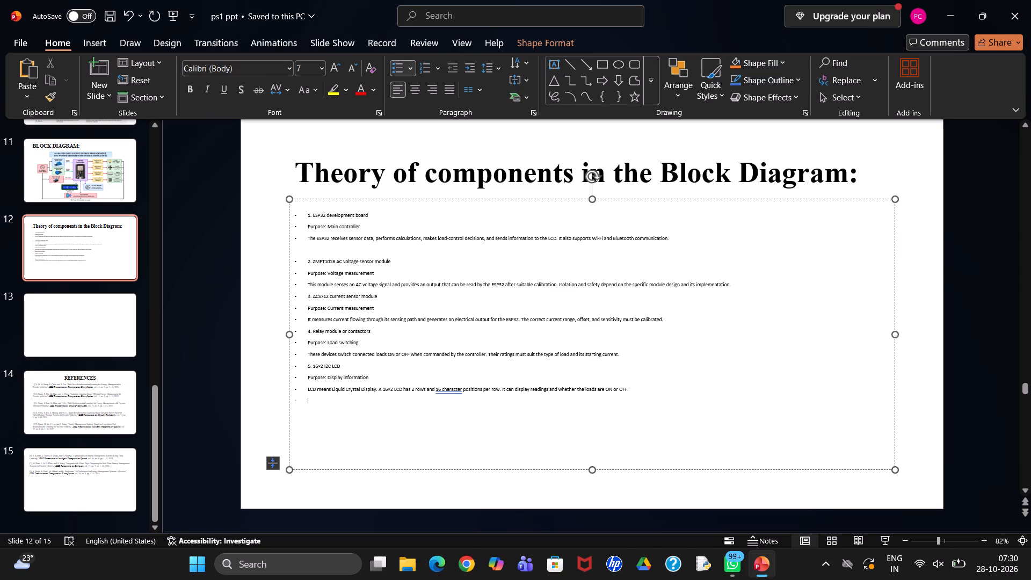
pyautogui.scroll(-2, 322, 402)
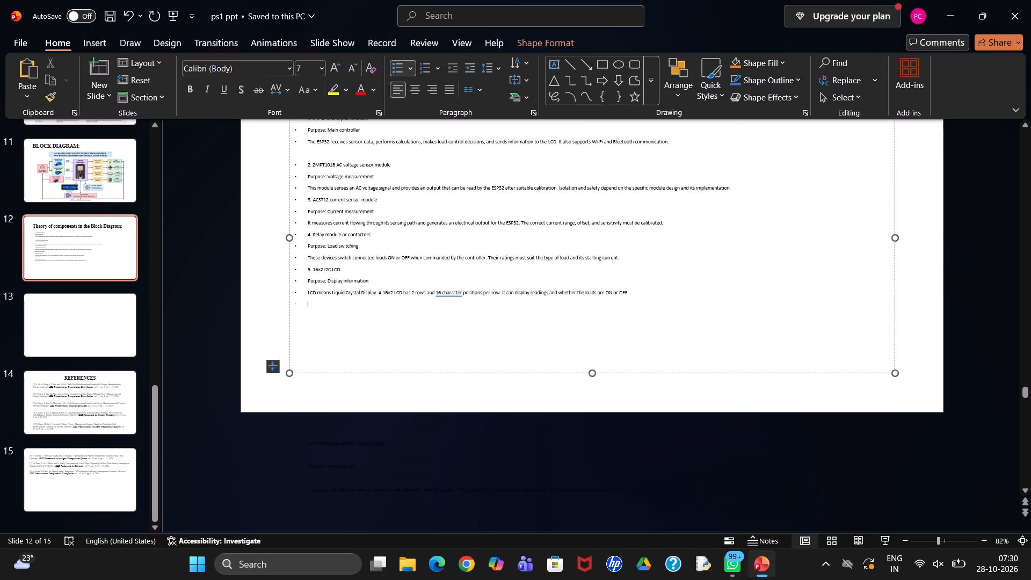
pyautogui.scroll(-4, 322, 402)
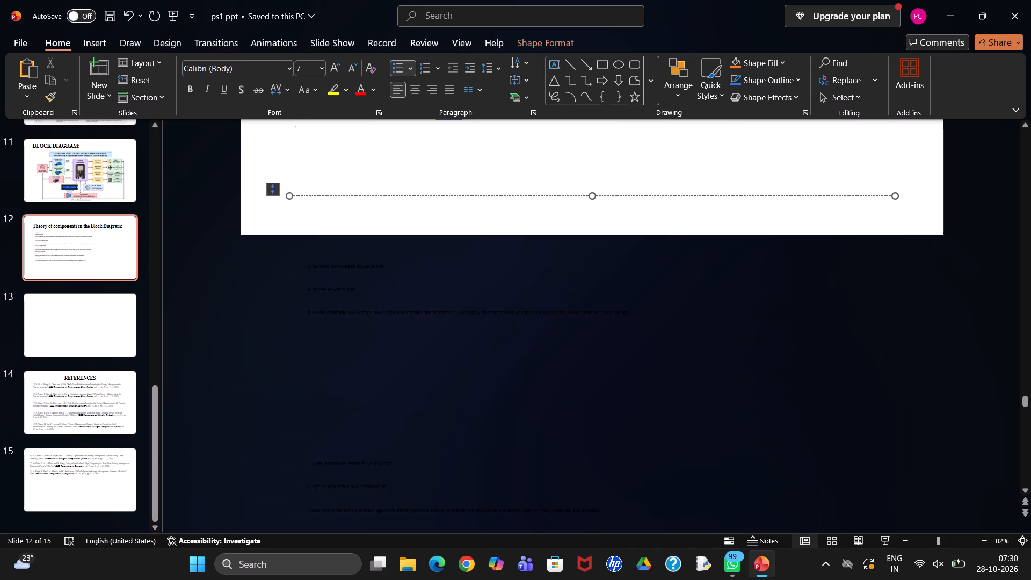
pyautogui.moveTo(323, 448); pyautogui.dragTo(328, 329)
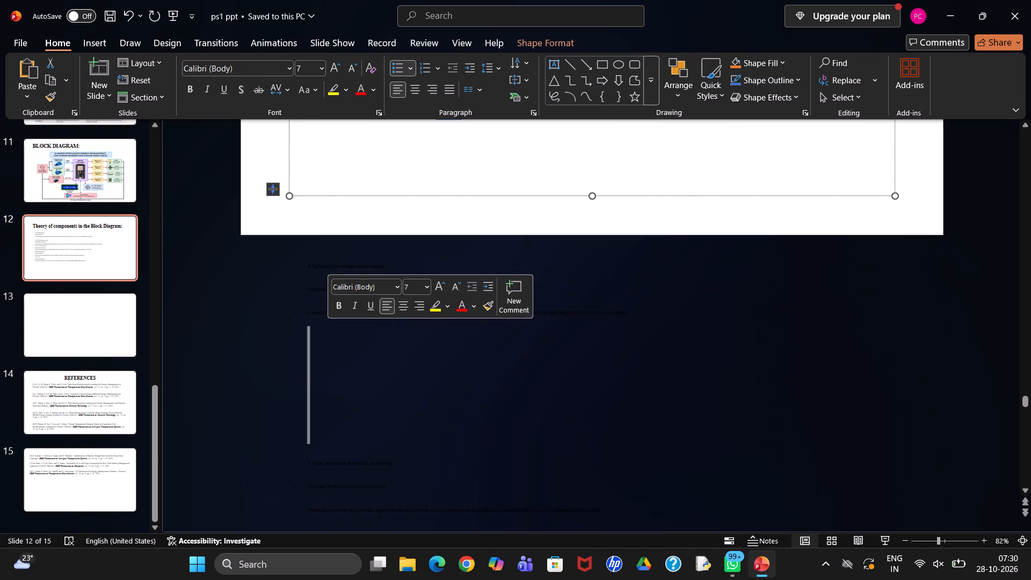
pyautogui.press('BackSpace')
pyautogui.press('BackSpace')
pyautogui.press('BackSpace')
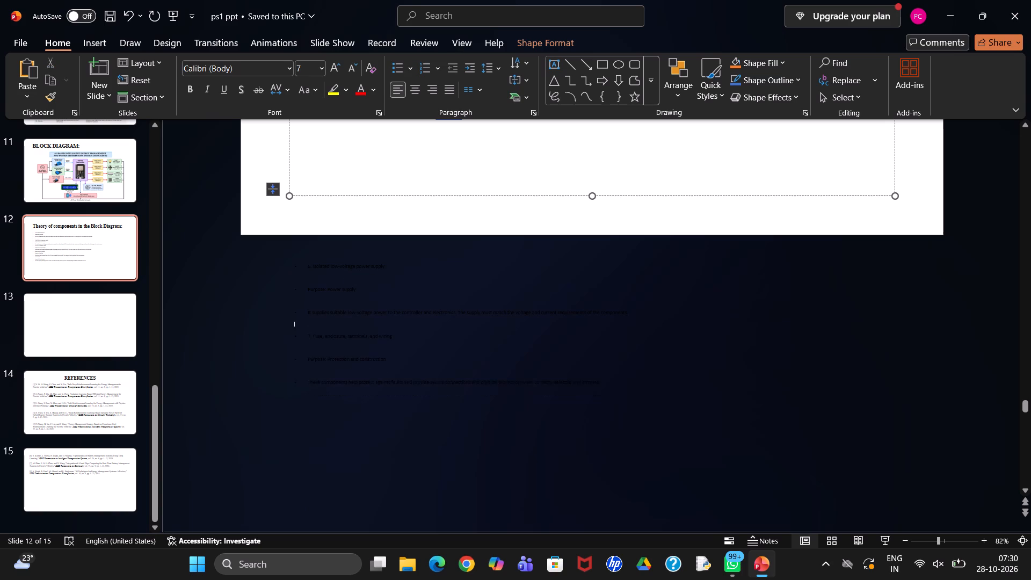
pyautogui.press('BackSpace')
# Remove the whole gap between the 16×2 I2C LCD description and the "6. Isolated low-voltage power supply" heading.
pyautogui.moveTo(312, 249); pyautogui.dragTo(331, 104)
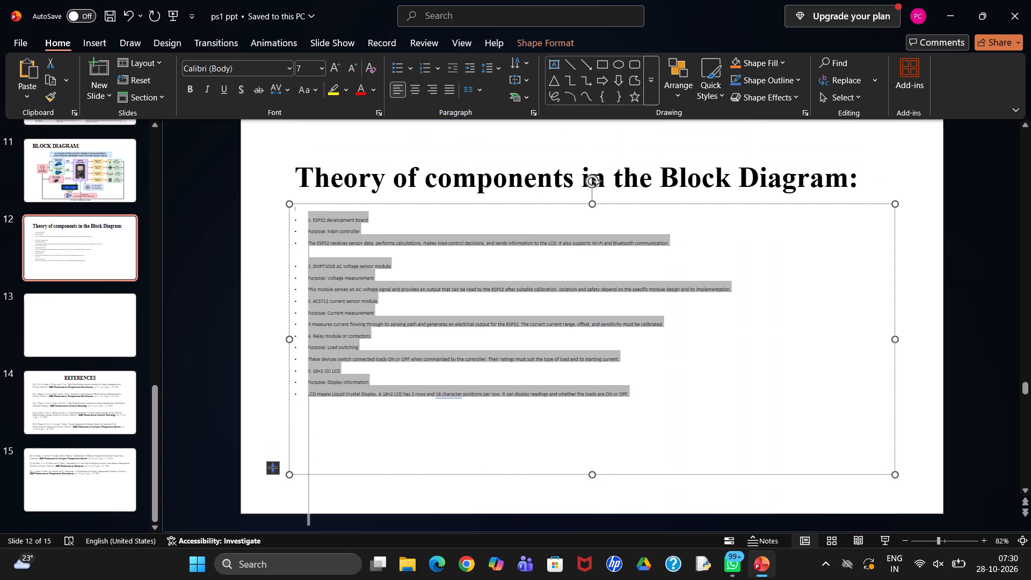
pyautogui.moveTo(331, 104); pyautogui.dragTo(331, 441)
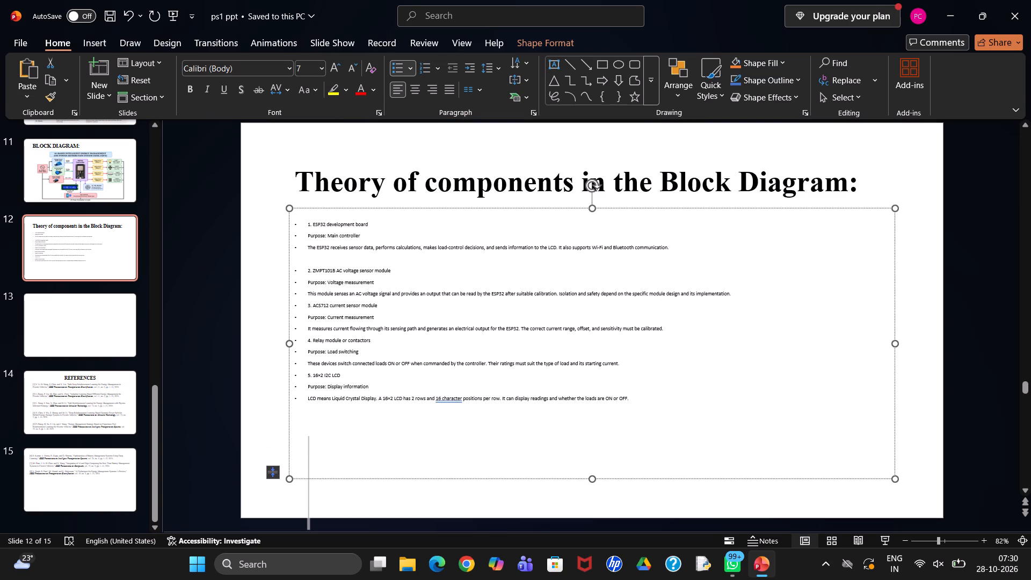
pyautogui.moveTo(331, 441); pyautogui.dragTo(338, 408)
pyautogui.moveTo(338, 408); pyautogui.dragTo(338, 407)
pyautogui.press('BackSpace')
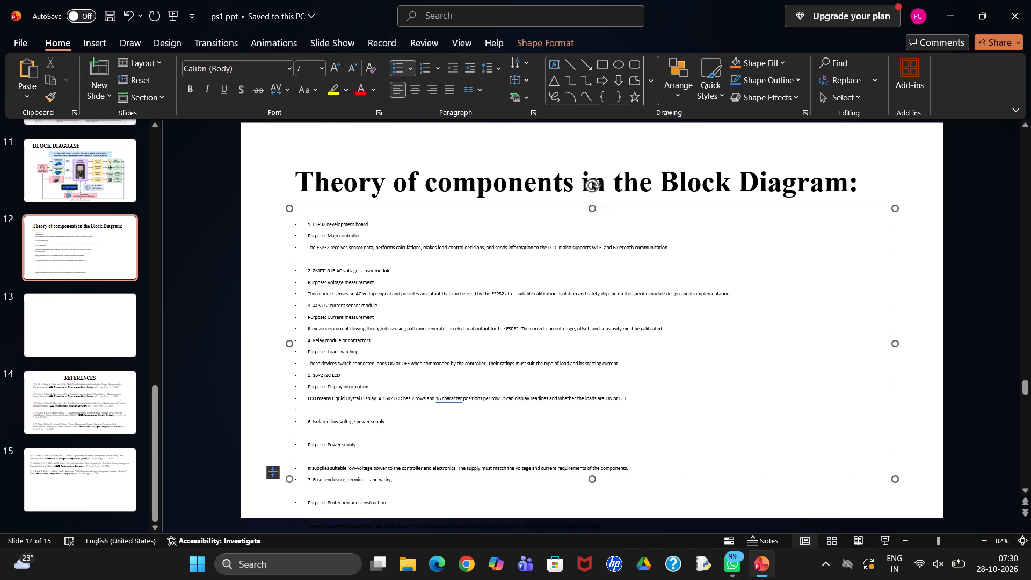
pyautogui.press('BackSpace')
pyautogui.press('BackSpace')
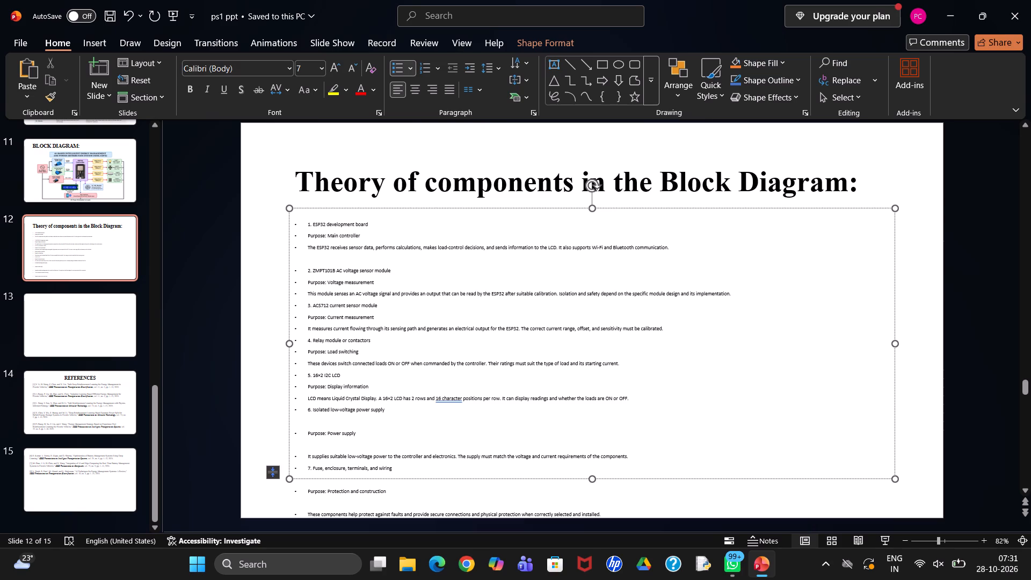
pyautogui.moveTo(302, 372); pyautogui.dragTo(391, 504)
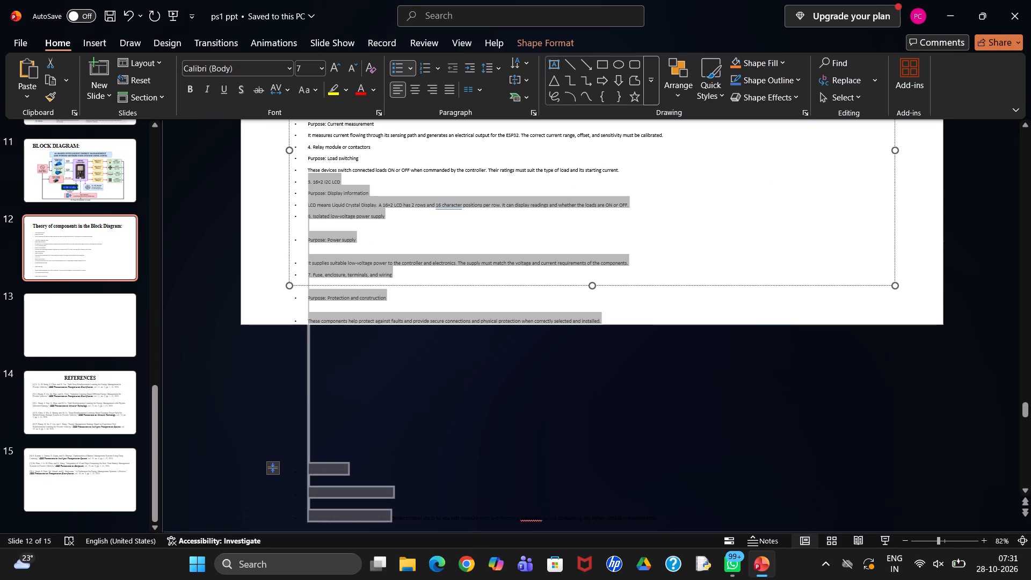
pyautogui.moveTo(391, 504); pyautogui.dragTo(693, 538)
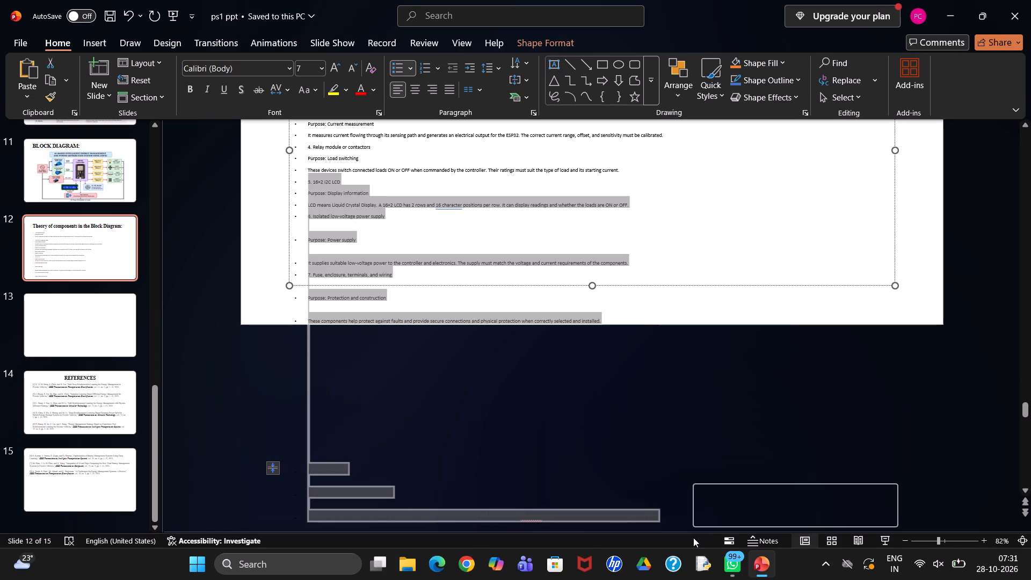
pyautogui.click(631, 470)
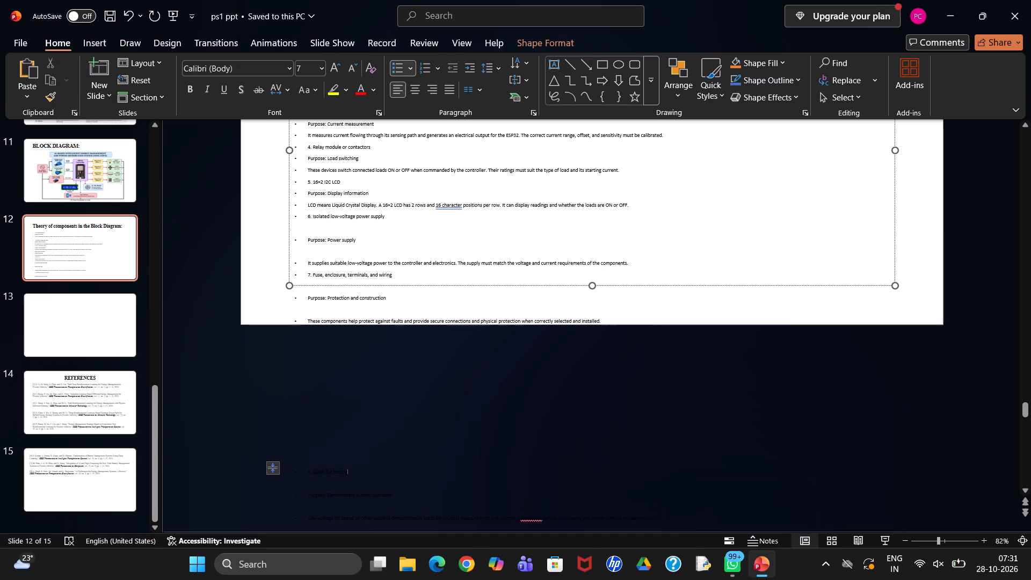
# Remove the whole gap between the fuse and wiring description and the "8. Loads for testing" heading.
pyautogui.moveTo(310, 451); pyautogui.dragTo(323, 331)
pyautogui.press('BackSpace')
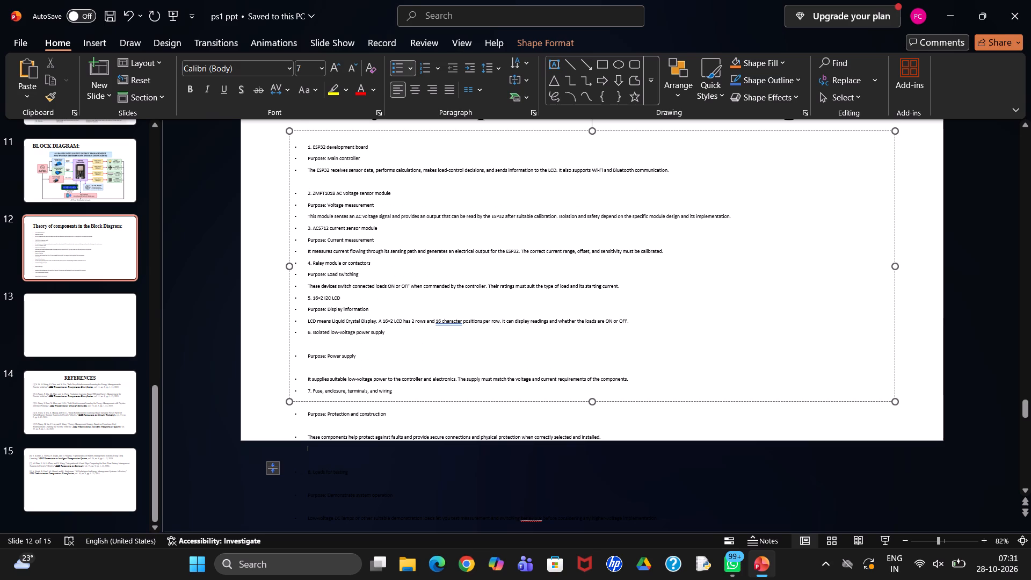
pyautogui.press('Down')
pyautogui.press('BackSpace')
pyautogui.press('BackSpace')
pyautogui.press('BackSpace')
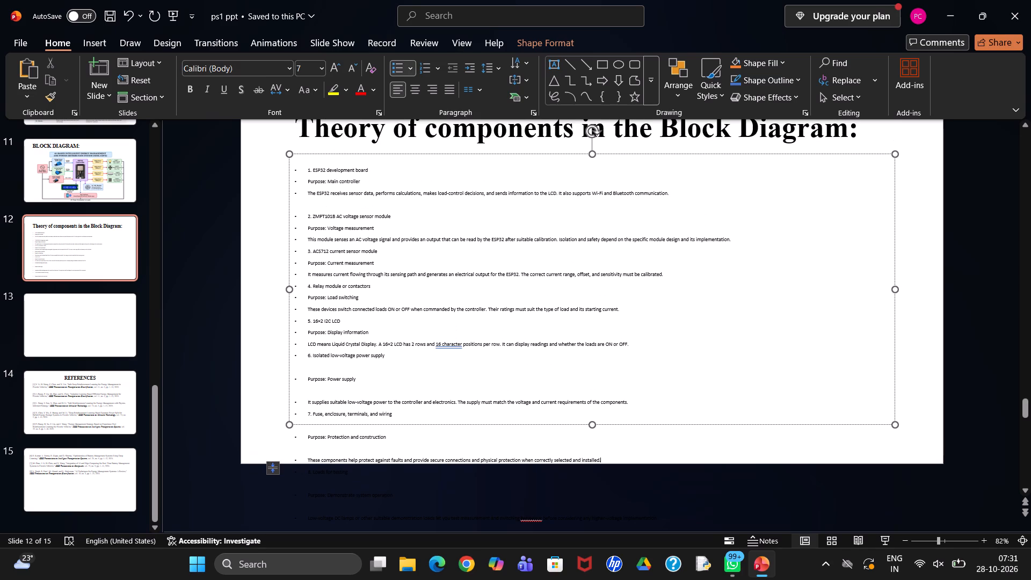
# Remove the blank lines around the "Purpose: Protection and construction" line in the "7. Fuse, enclosure, terminals, and wiring" entry.
pyautogui.click(322, 450)
pyautogui.press('BackSpace')
pyautogui.press('BackSpace')
pyautogui.press('Up')
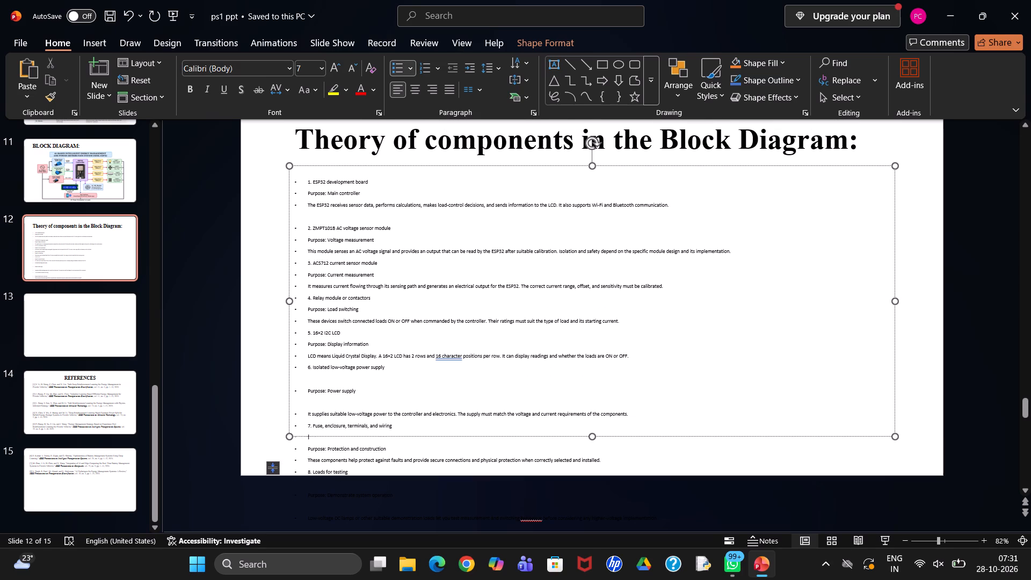
pyautogui.press('BackSpace')
pyautogui.press('BackSpace')
# Remove the blank lines around the "Purpose: Power supply" line in the "6. Isolated low-voltage power supply" entry.
pyautogui.press('Up')
pyautogui.press('Up')
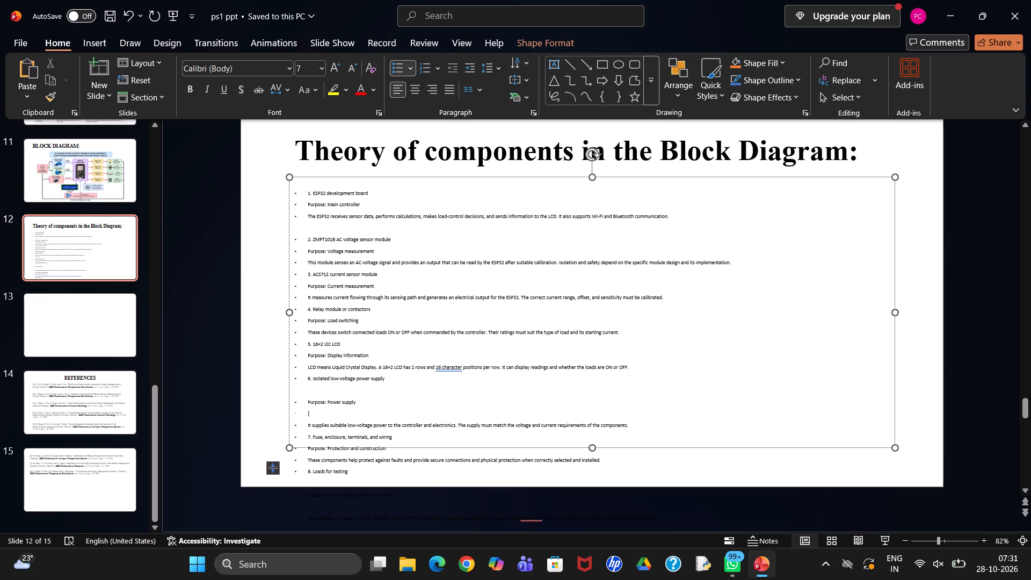
pyautogui.press('BackSpace')
pyautogui.press('BackSpace')
pyautogui.press('Up')
pyautogui.press('BackSpace')
pyautogui.press('BackSpace')
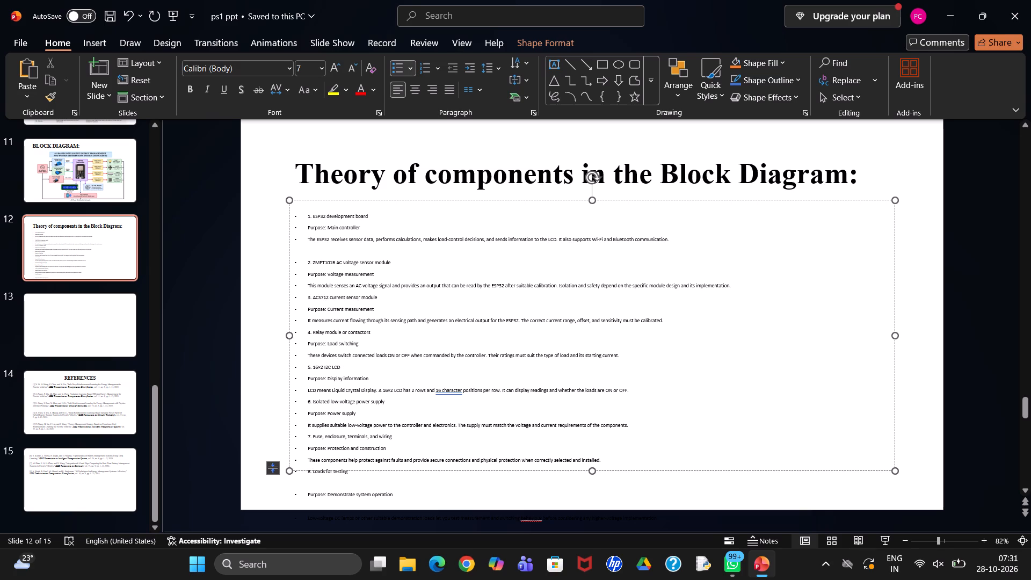
# Remove the remaining empty line between the ESP32 description and the "2. ZMPT101B AC voltage sensor module" heading.
pyautogui.click(338, 253)
pyautogui.press('BackSpace')
pyautogui.press('BackSpace')
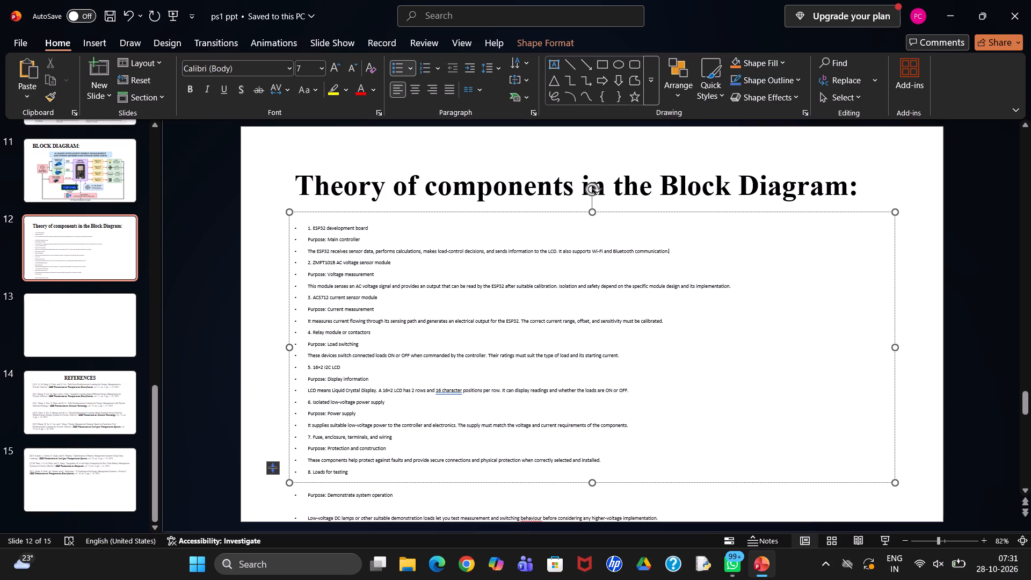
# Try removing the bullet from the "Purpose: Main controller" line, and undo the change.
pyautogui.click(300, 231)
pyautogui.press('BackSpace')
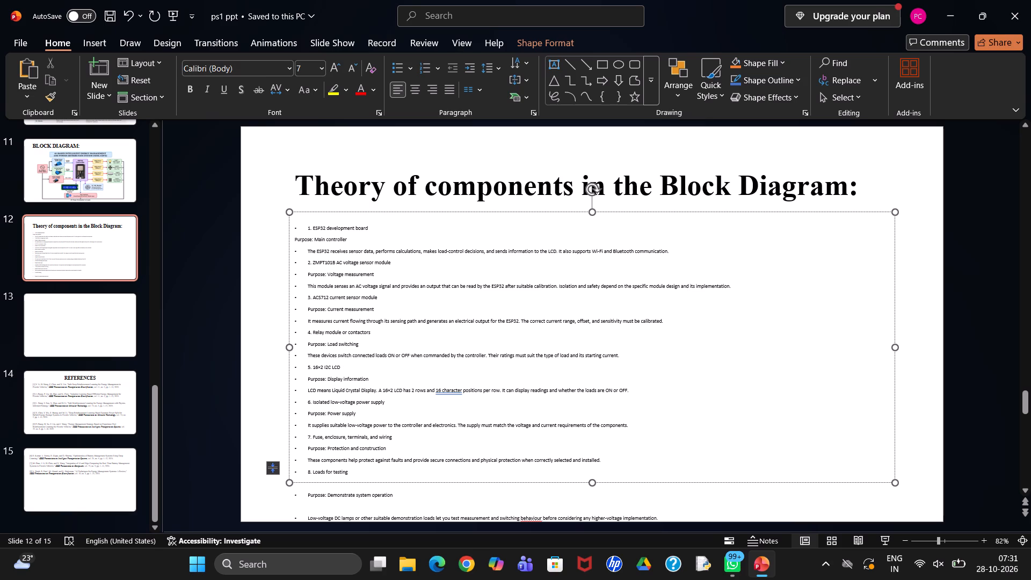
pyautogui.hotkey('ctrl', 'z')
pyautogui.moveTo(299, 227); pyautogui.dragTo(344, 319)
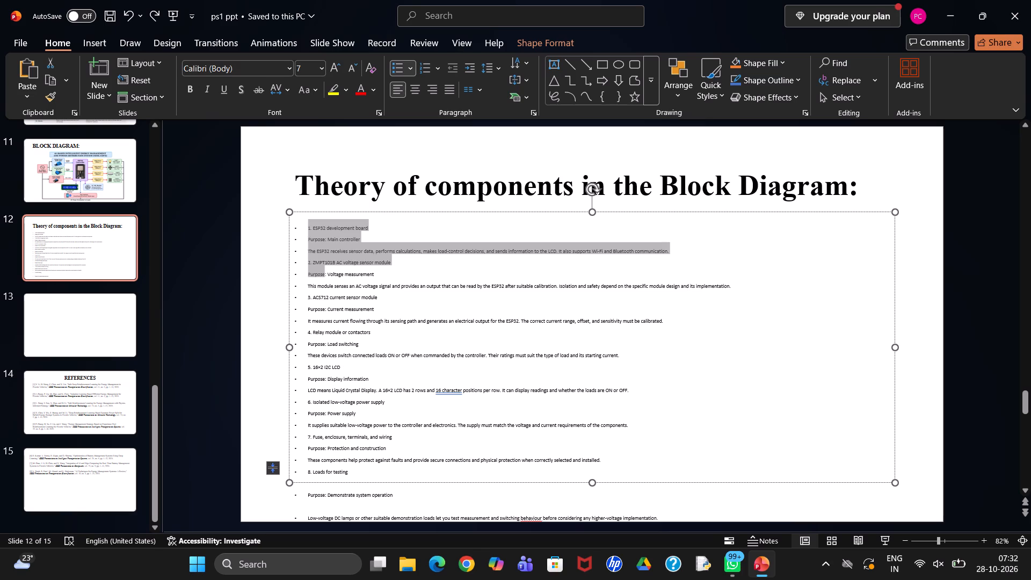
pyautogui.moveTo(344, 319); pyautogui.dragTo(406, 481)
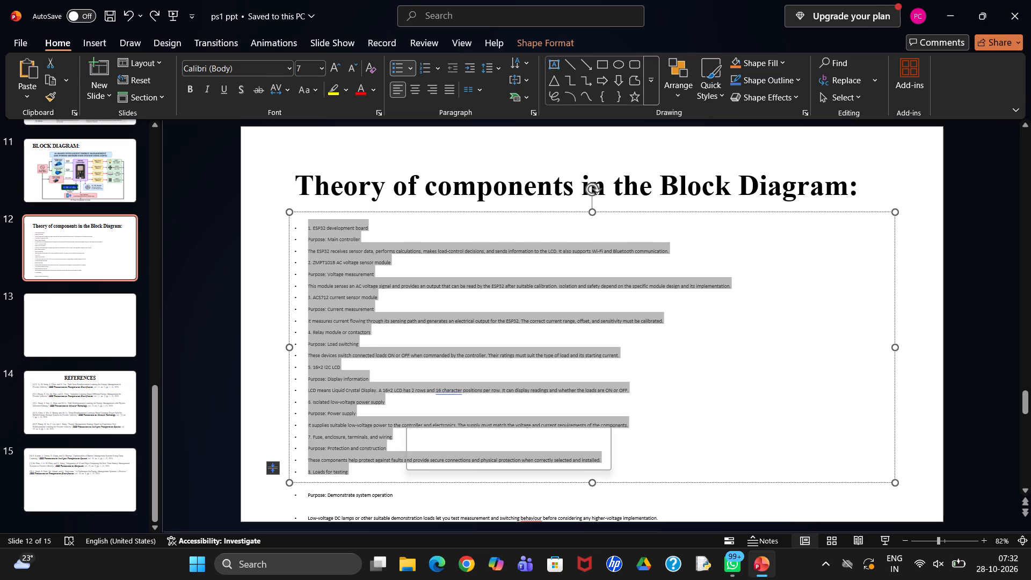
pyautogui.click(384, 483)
# Remove the blank lines around the "Purpose: Demonstrate system operation" line in the "8. Loads for testing" entry.
pyautogui.click(329, 490)
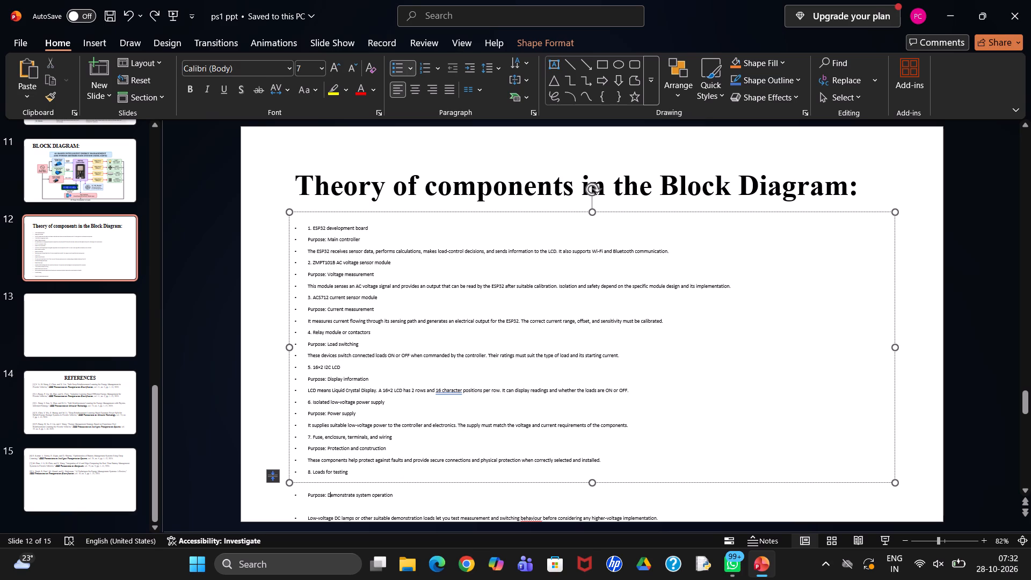
pyautogui.click(299, 496)
pyautogui.press('Up')
pyautogui.press('BackSpace')
pyautogui.press('BackSpace')
pyautogui.press('Down')
pyautogui.press('Down')
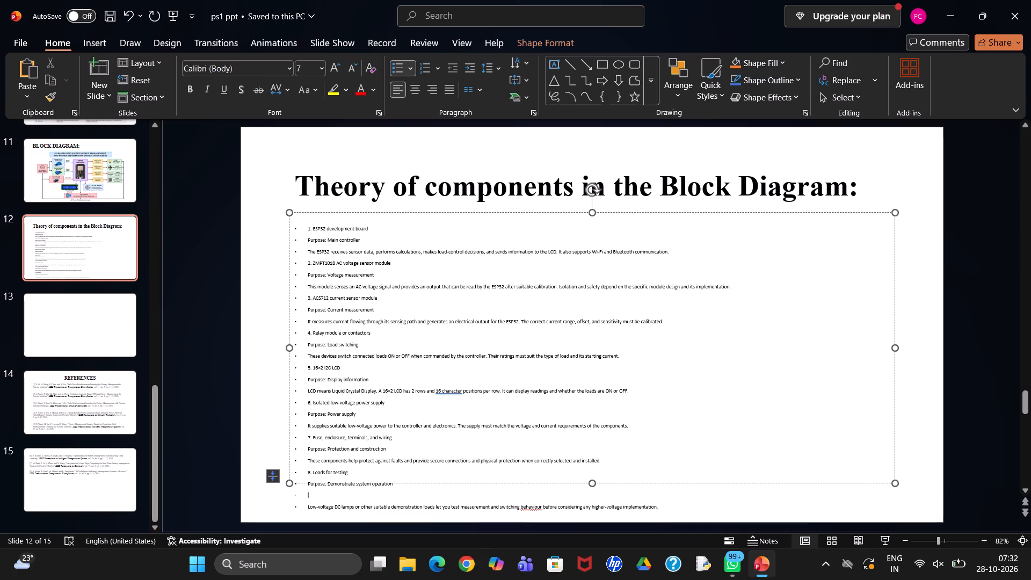
pyautogui.write('\\\\')
pyautogui.press('BackSpace')
pyautogui.press('BackSpace')
pyautogui.press('BackSpace')
pyautogui.press('BackSpace')
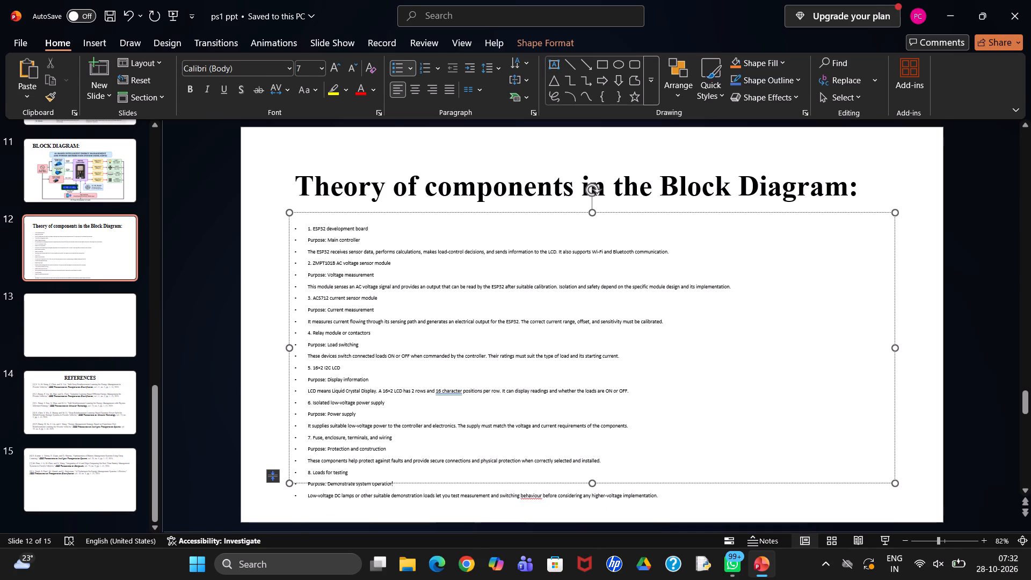
pyautogui.press('Down')
pyautogui.press('Down')
pyautogui.press('Down')
# Copy entries 5 to 8, from "5. 16×2 I2C LCD" through the last loads description, and delete them from slide 12.
pyautogui.moveTo(306, 368); pyautogui.dragTo(705, 508)
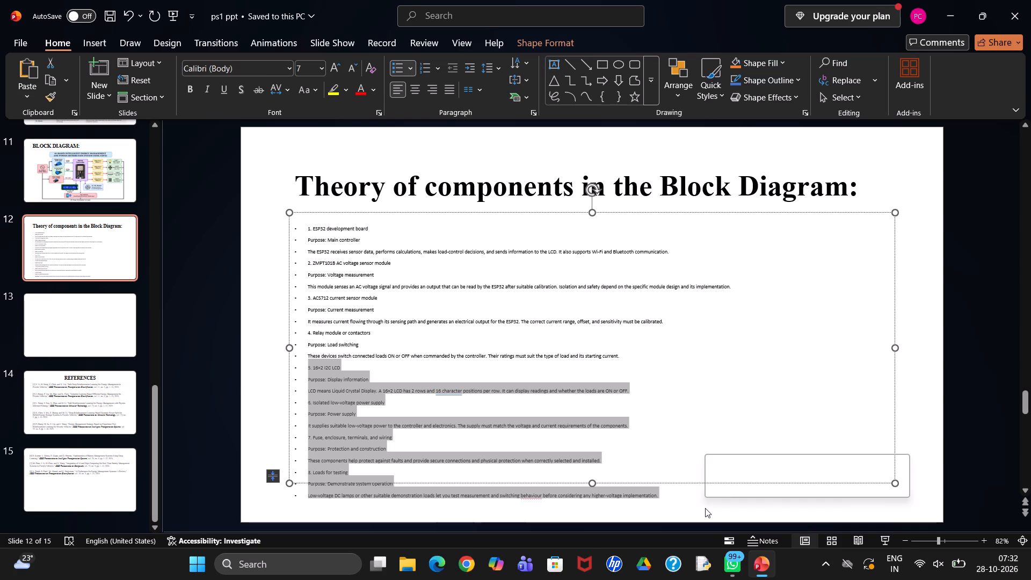
pyautogui.hotkey('ctrl', 'c')
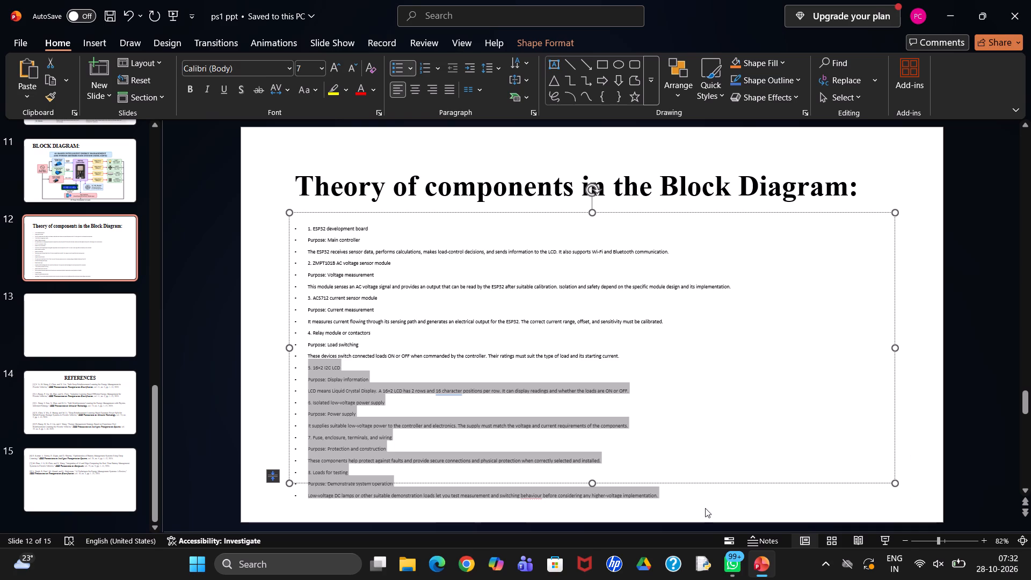
pyautogui.press('BackSpace')
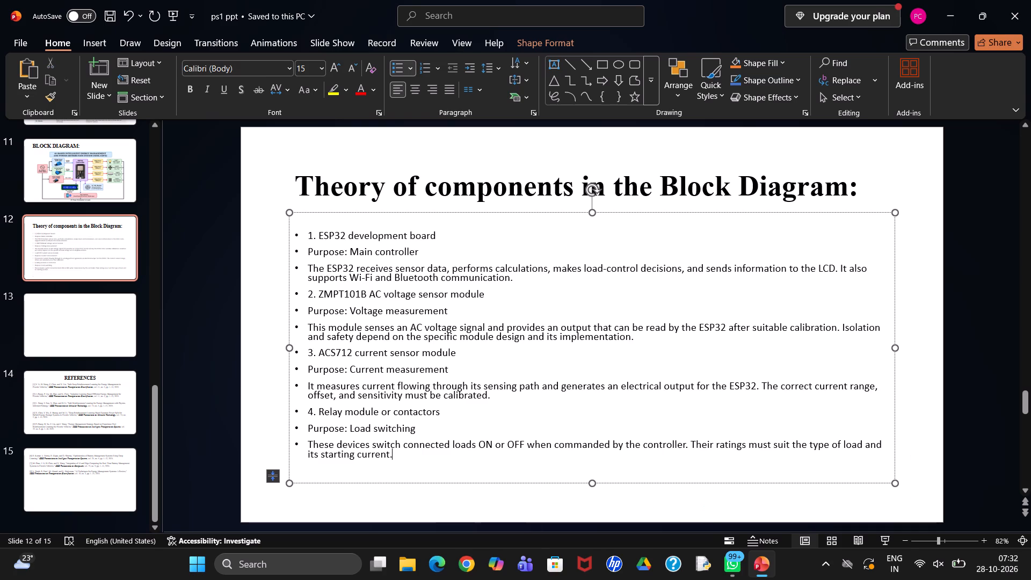
# Remove the bullets from the four numbered component headings, from "1. ESP32 development board" to "4. Relay module or contactors".
pyautogui.click(304, 235)
pyautogui.press('BackSpace')
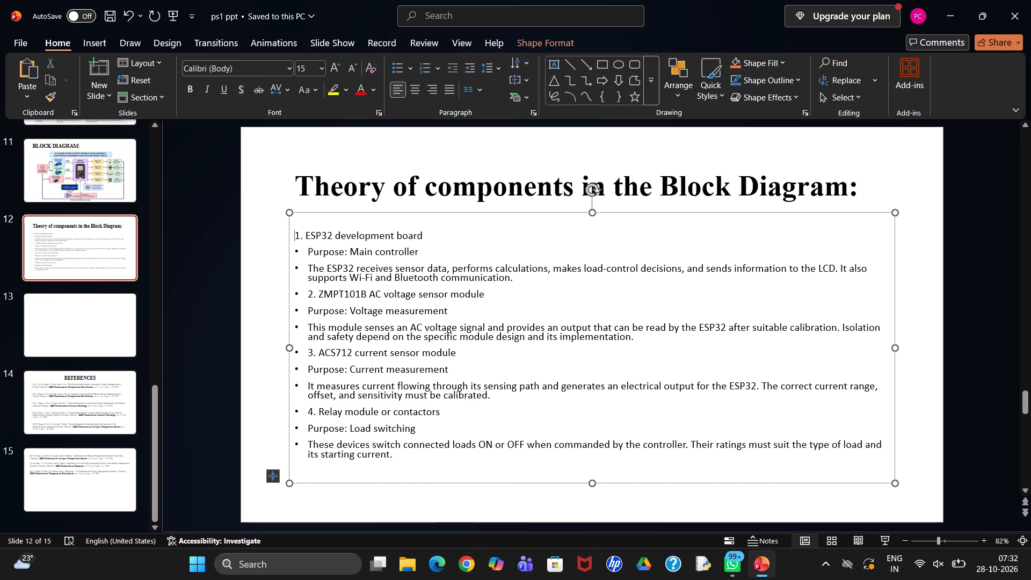
pyautogui.press('Down')
pyautogui.press('Down')
pyautogui.press('Down')
pyautogui.press('Down')
pyautogui.press('BackSpace')
pyautogui.press('Down')
pyautogui.press('Down')
pyautogui.press('Down')
pyautogui.press('Down')
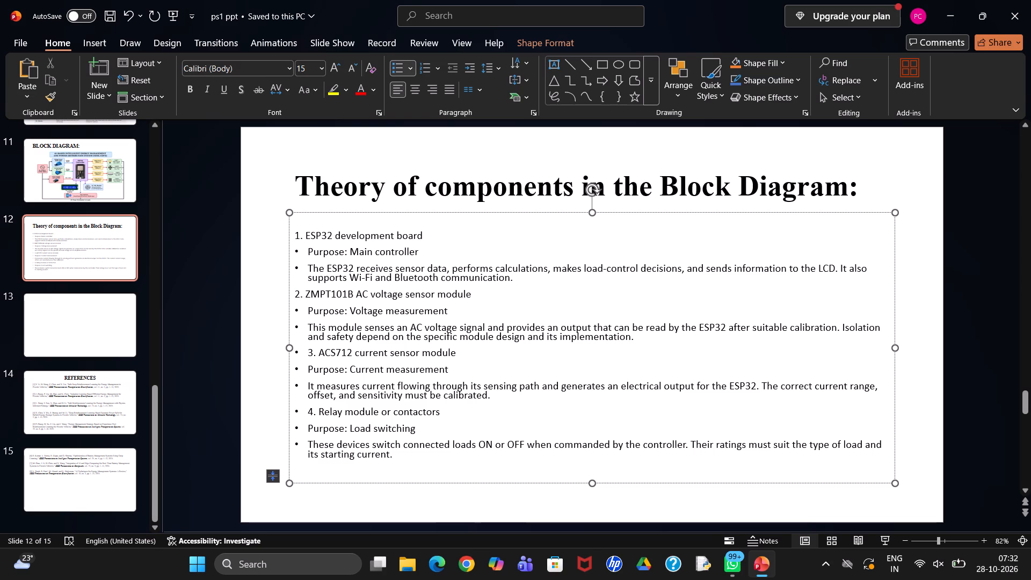
pyautogui.press('BackSpace')
pyautogui.press('Down')
pyautogui.press('Down')
pyautogui.press('Down')
pyautogui.press('Down')
pyautogui.press('BackSpace')
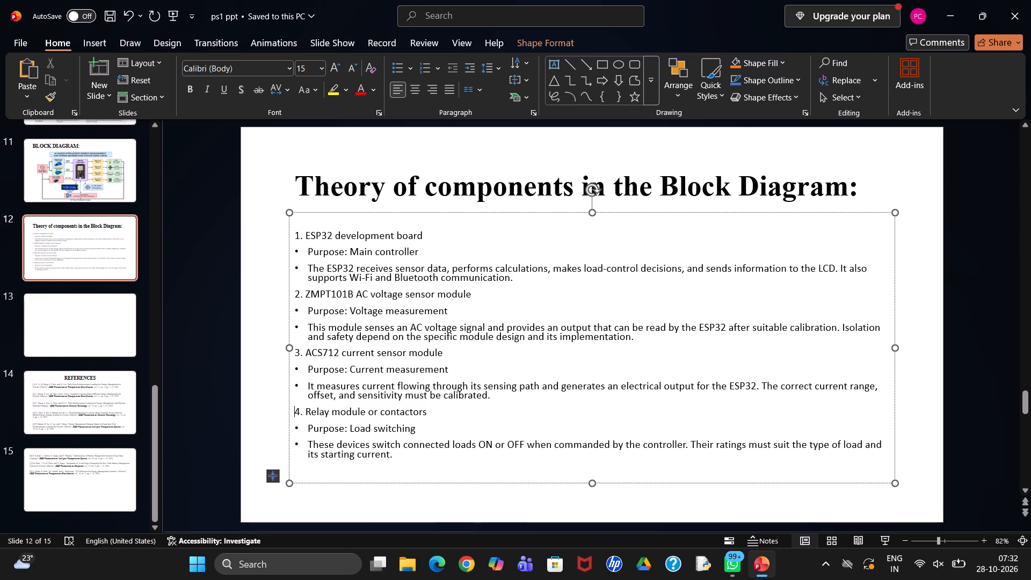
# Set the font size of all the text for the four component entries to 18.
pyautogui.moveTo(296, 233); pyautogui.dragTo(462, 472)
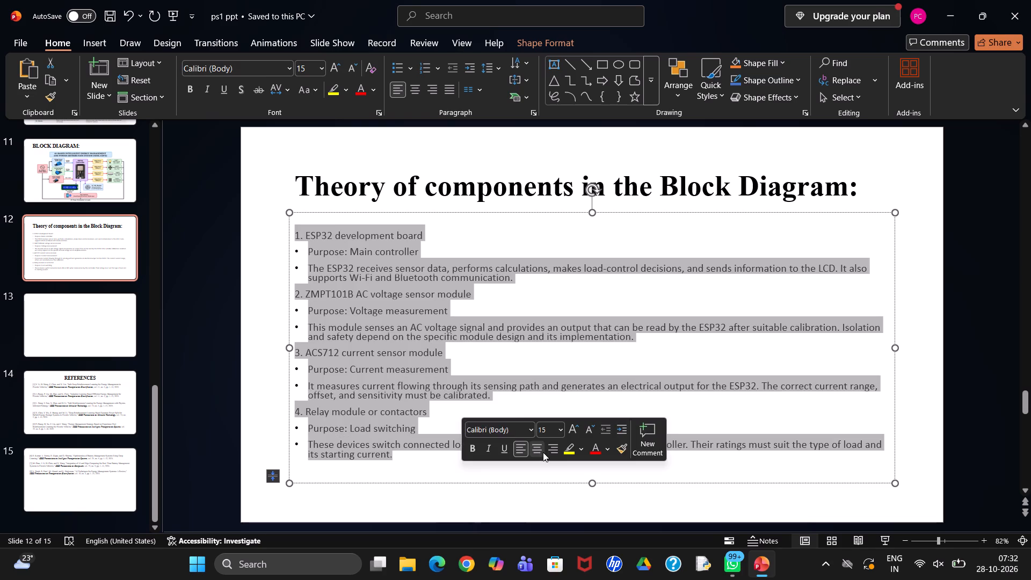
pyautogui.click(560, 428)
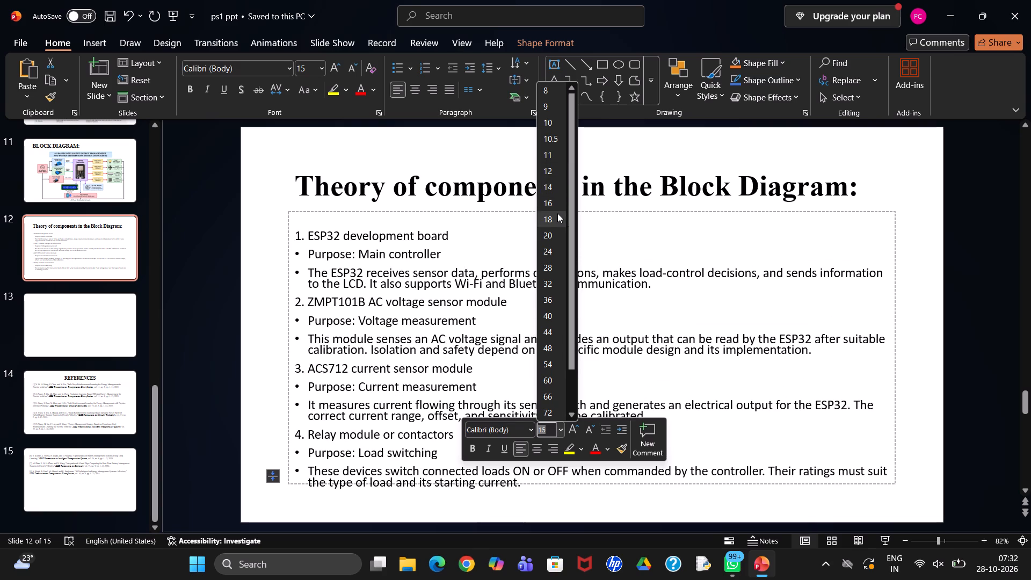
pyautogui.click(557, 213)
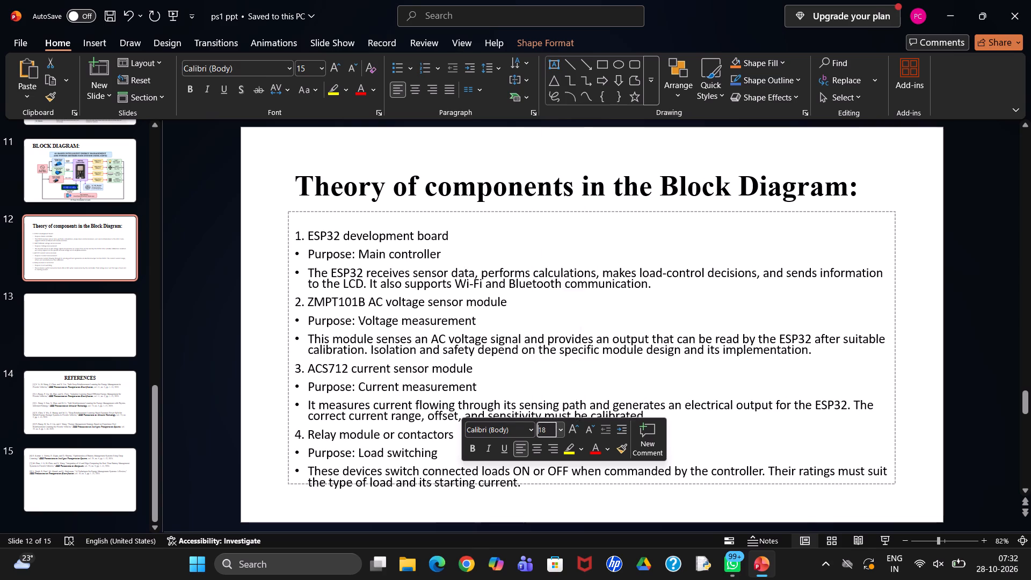
# Examine the font and size of the body text on slide 4 and on the ABSTRACT slide.
pyautogui.scroll(1, 124, 142)
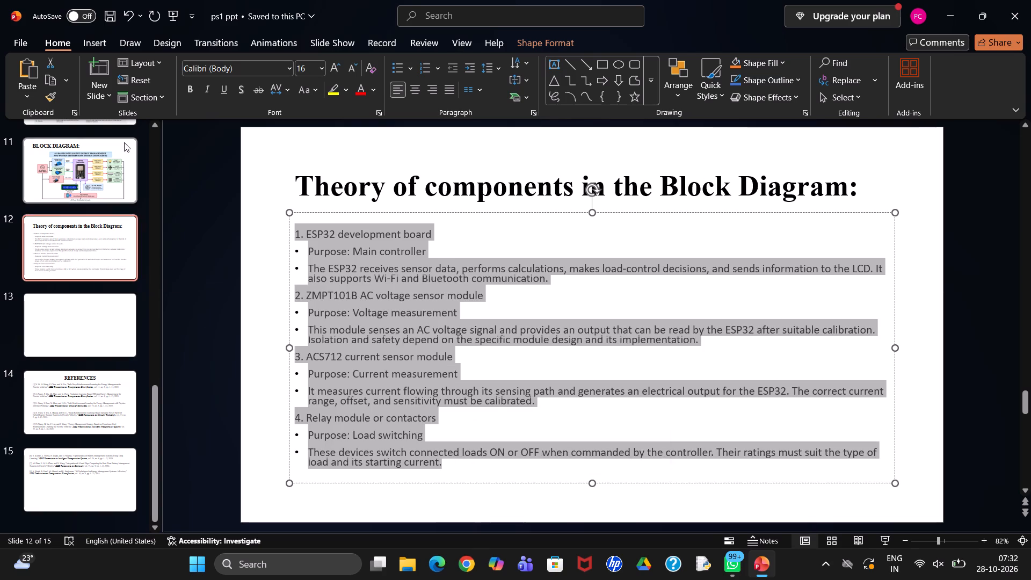
pyautogui.scroll(1, 124, 142)
pyautogui.scroll(1, 86, 175)
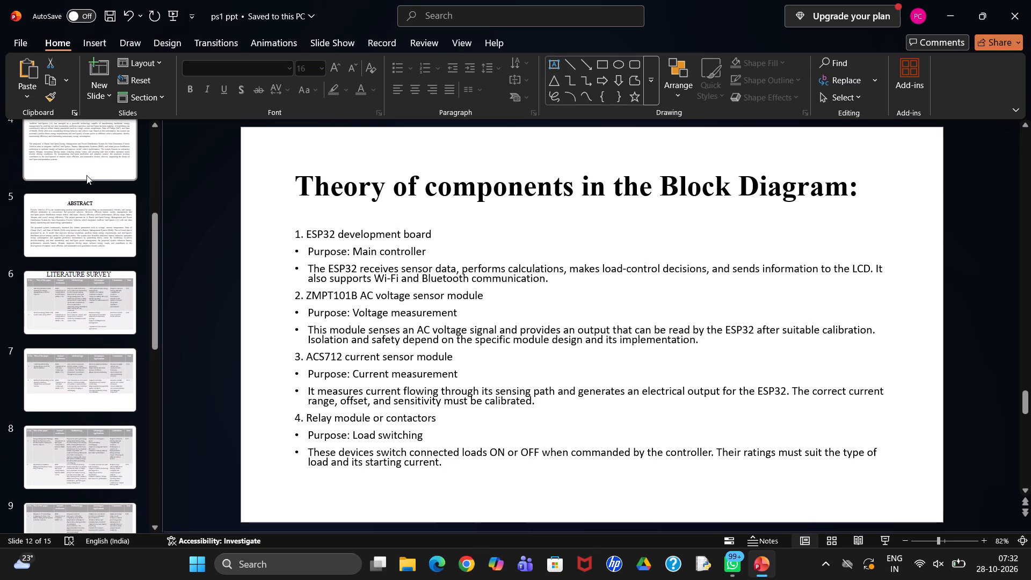
pyautogui.click(90, 167)
pyautogui.moveTo(339, 307); pyautogui.dragTo(392, 371)
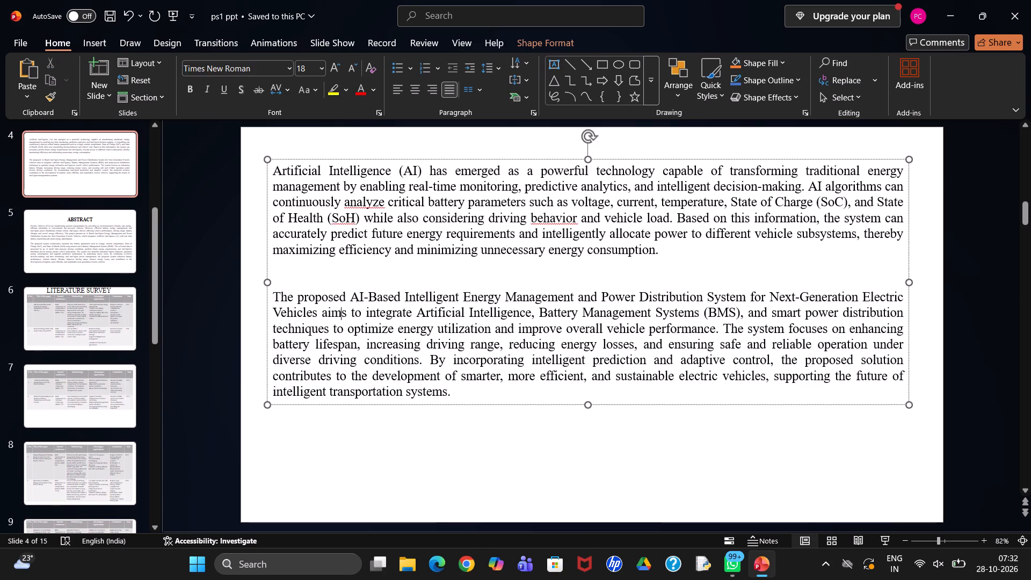
pyautogui.moveTo(392, 371); pyautogui.dragTo(416, 396)
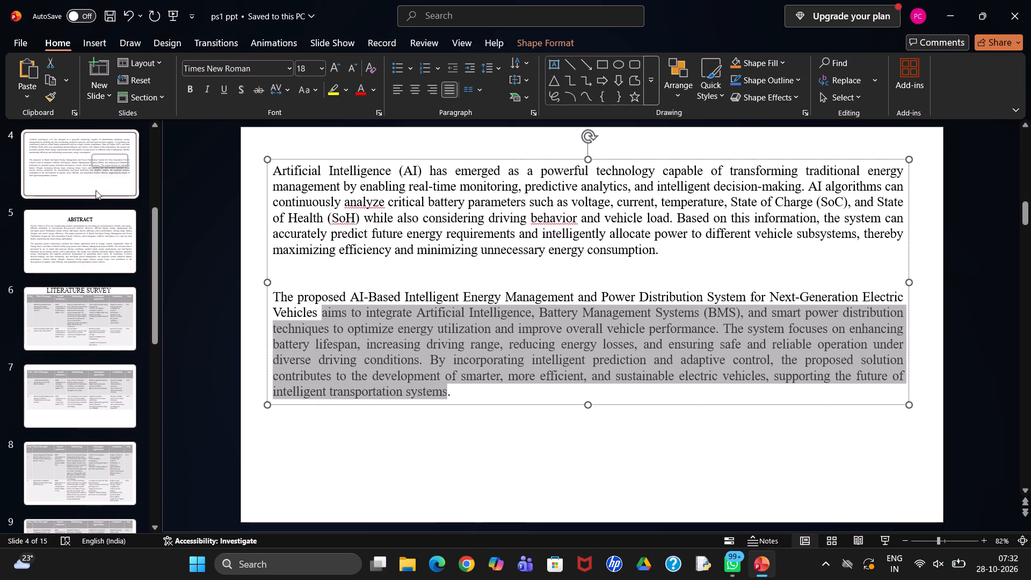
pyautogui.click(93, 215)
pyautogui.moveTo(332, 280); pyautogui.dragTo(403, 392)
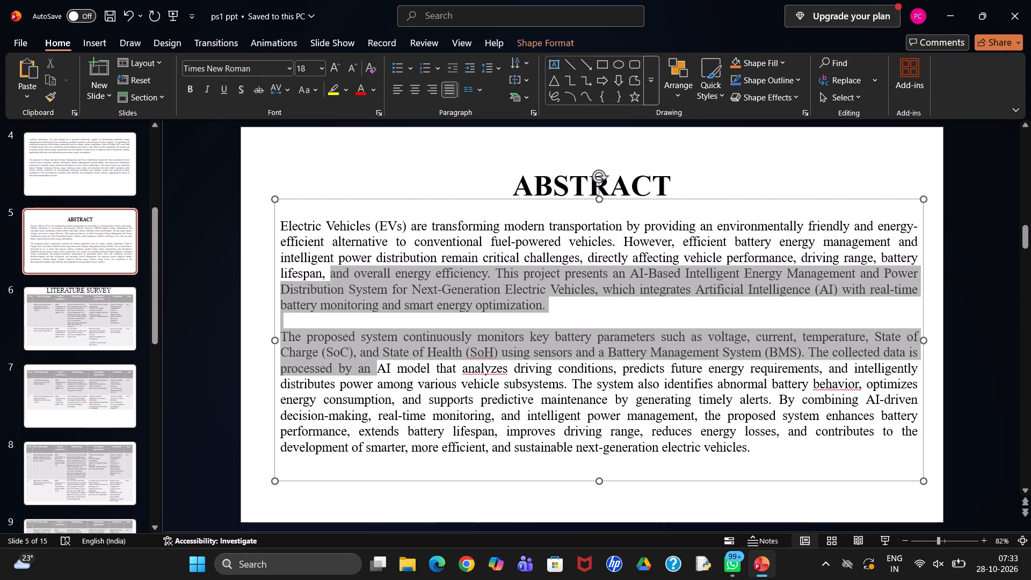
pyautogui.moveTo(403, 392); pyautogui.dragTo(410, 400)
# Set the font size of all four component entries on slide 12, the theory slide, to 18.
pyautogui.scroll(-1, 158, 418)
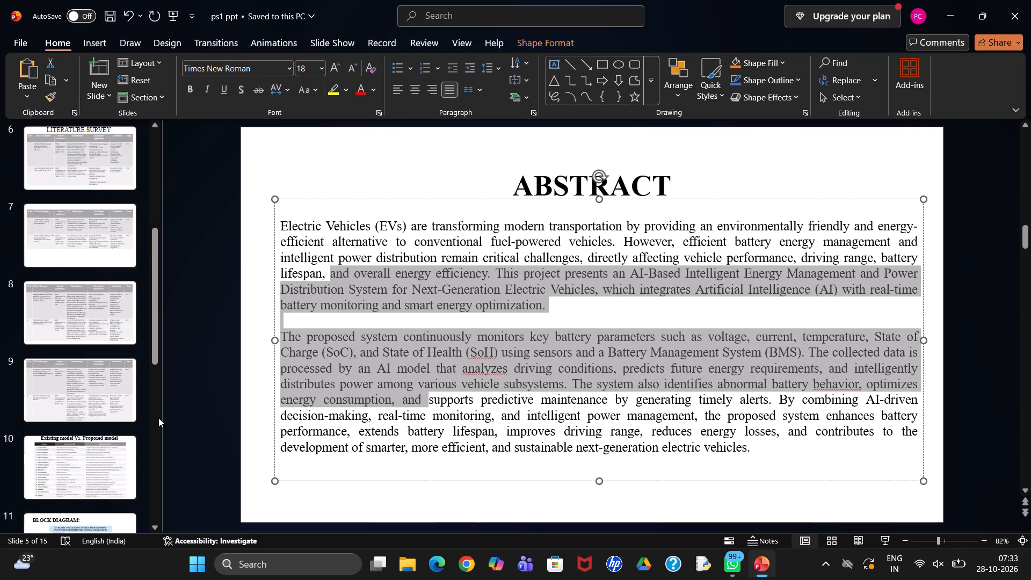
pyautogui.scroll(-1, 158, 418)
pyautogui.click(108, 244)
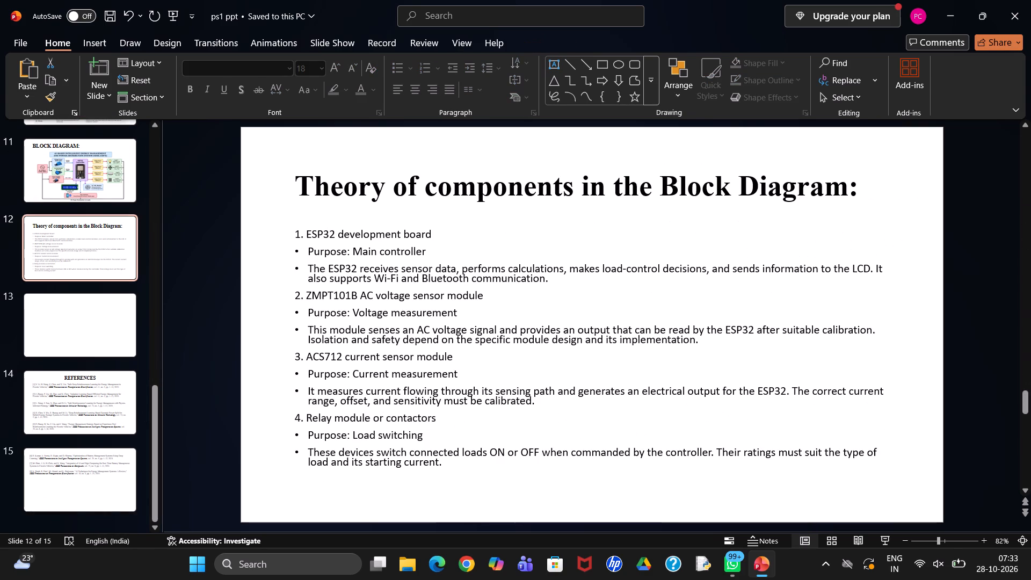
pyautogui.moveTo(296, 232); pyautogui.dragTo(451, 459)
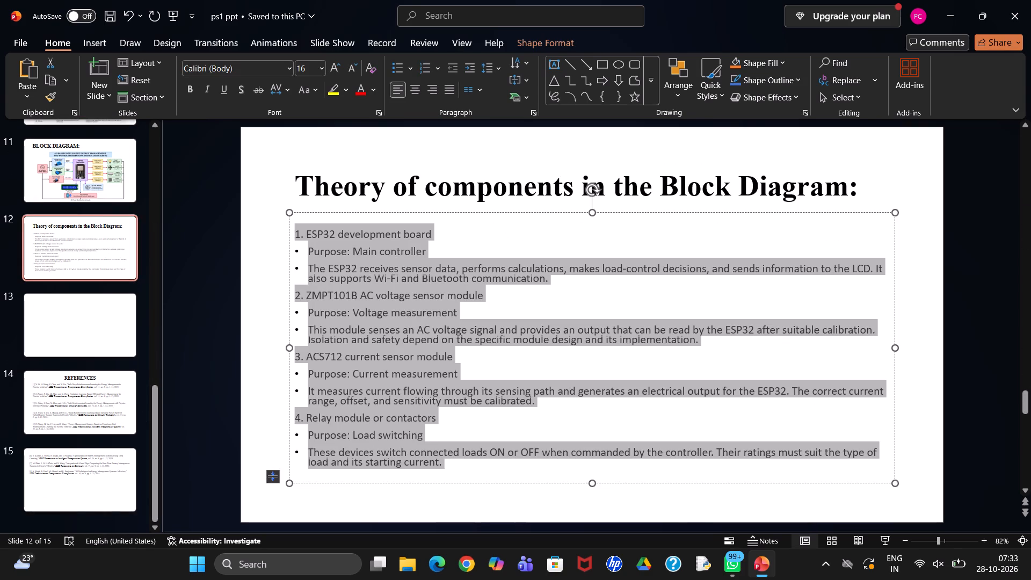
pyautogui.moveTo(451, 459); pyautogui.dragTo(451, 459)
pyautogui.click(551, 421)
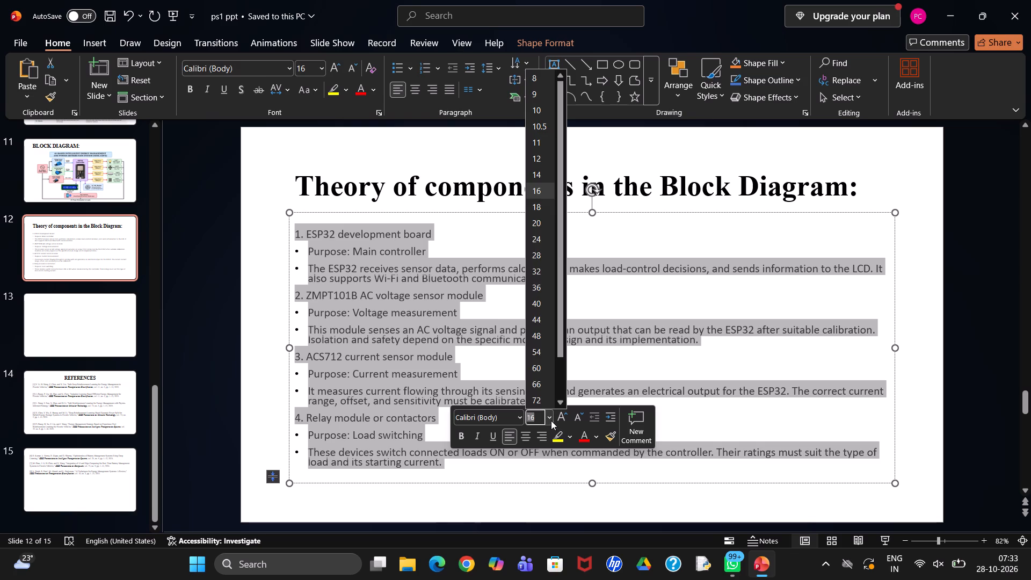
pyautogui.click(542, 205)
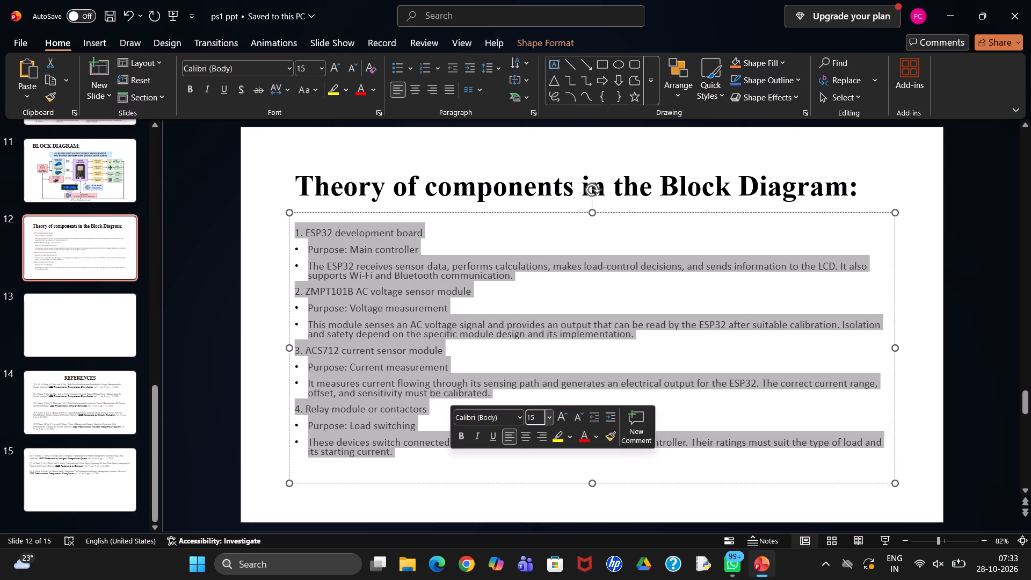
pyautogui.click(547, 419)
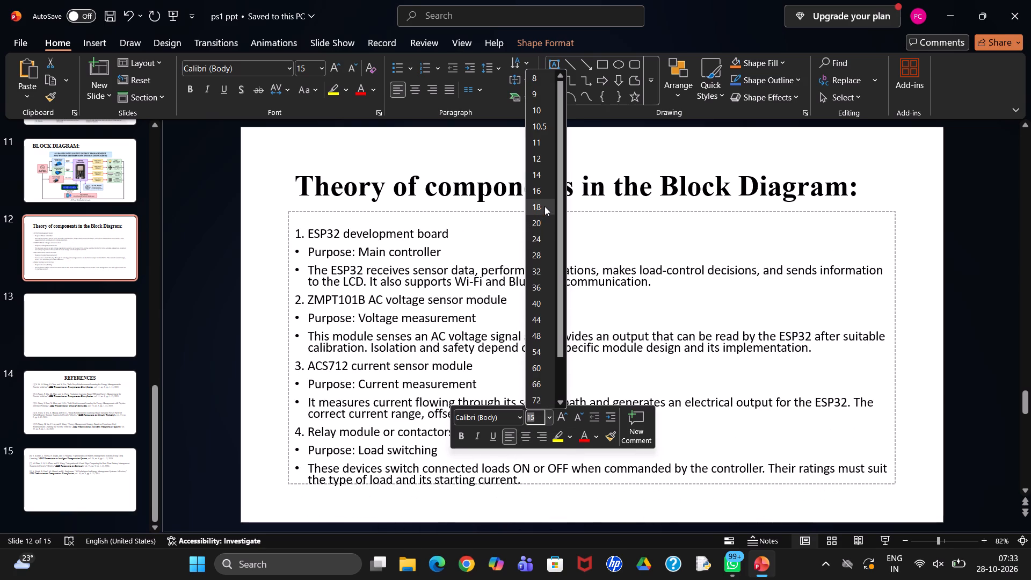
pyautogui.click(544, 206)
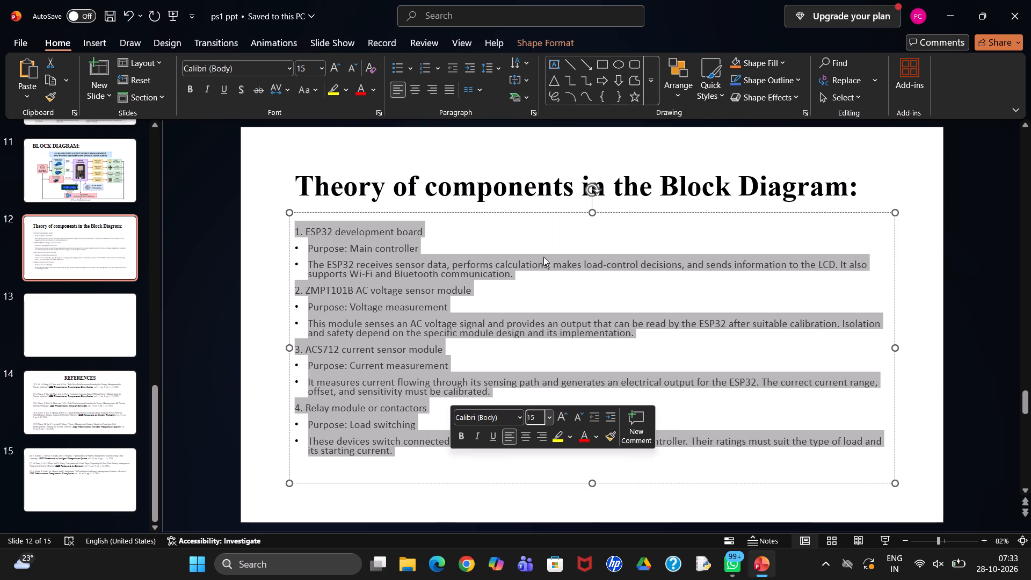
# Extend the component text box downward toward the slide's bottom edge, and check the font size of its full text.
pyautogui.moveTo(591, 483); pyautogui.dragTo(593, 496)
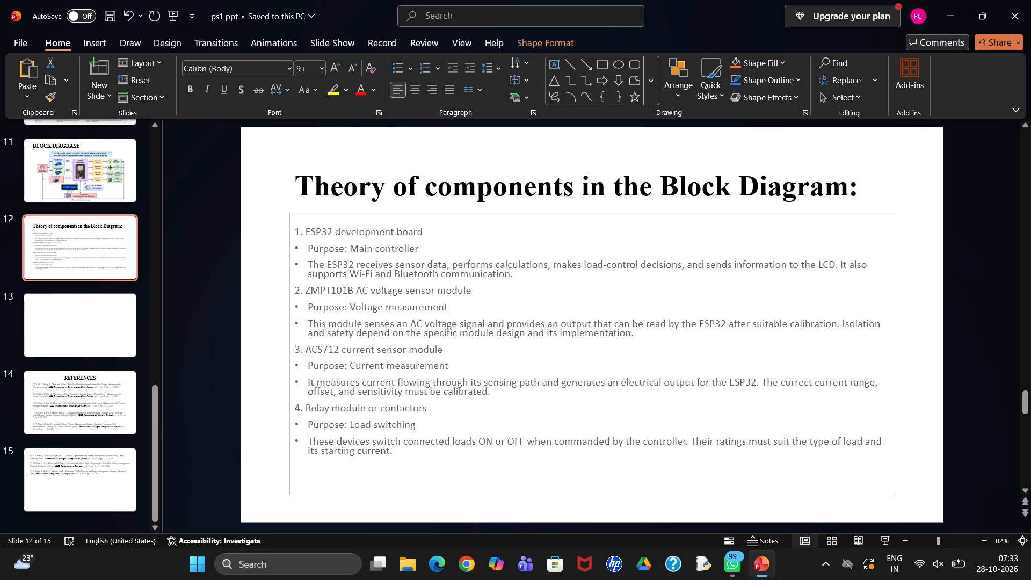
pyautogui.moveTo(593, 496); pyautogui.dragTo(594, 498)
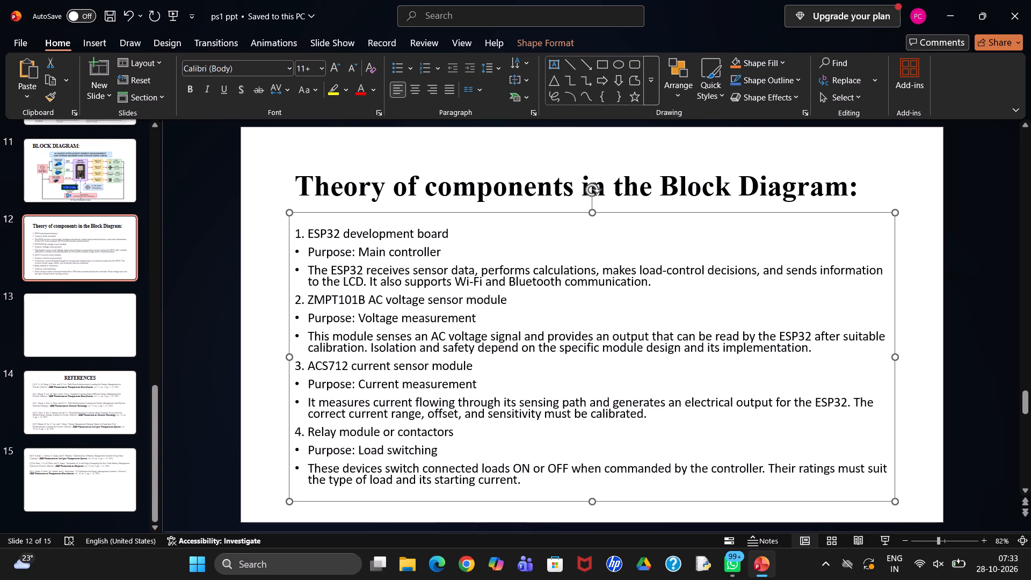
pyautogui.doubleClick(294, 233)
pyautogui.moveTo(296, 233); pyautogui.dragTo(476, 405)
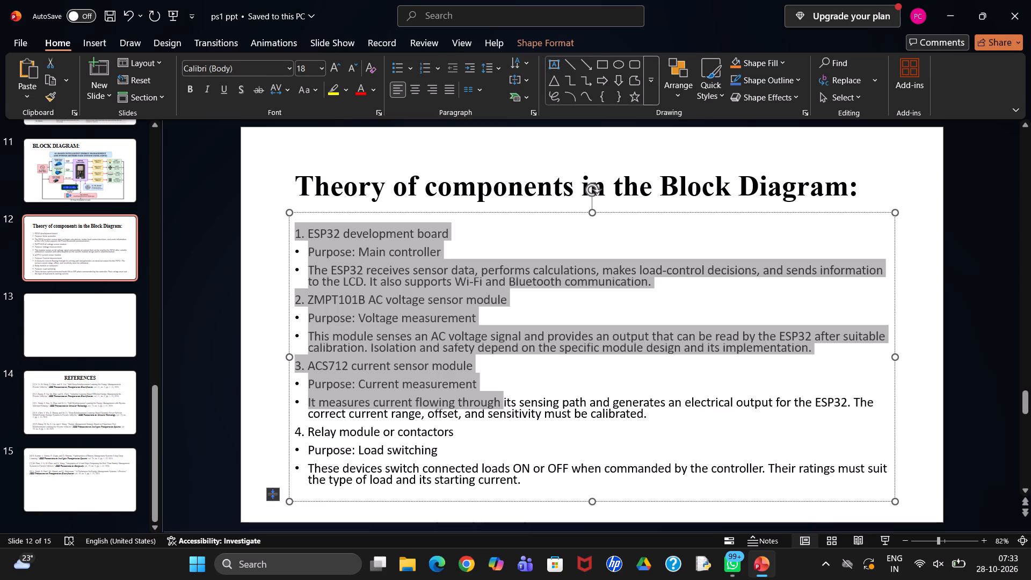
pyautogui.moveTo(476, 405); pyautogui.dragTo(530, 540)
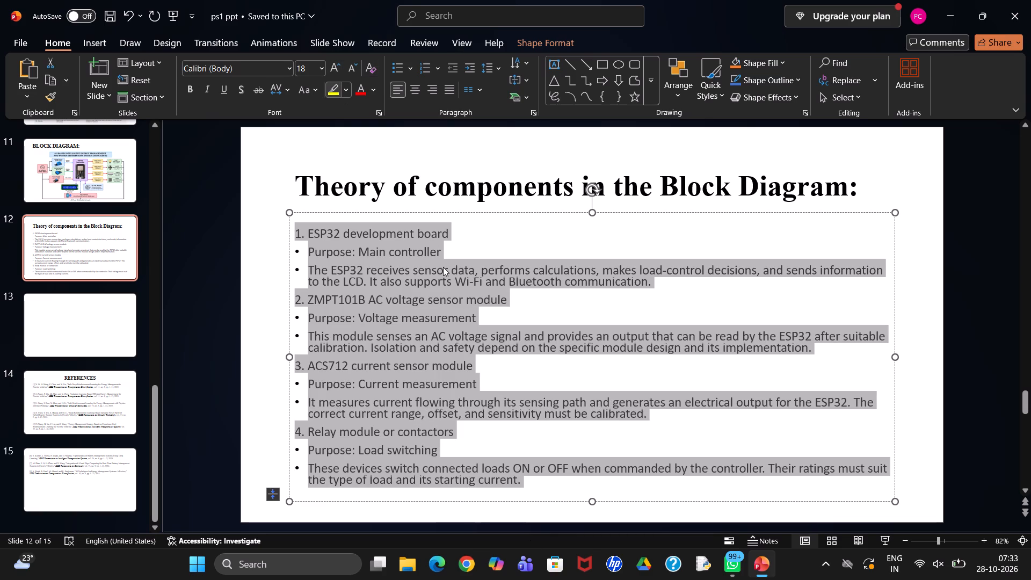
# Add a colon to the end of the "1. ESP32 development board" heading and make the whole heading bold.
pyautogui.click(451, 231)
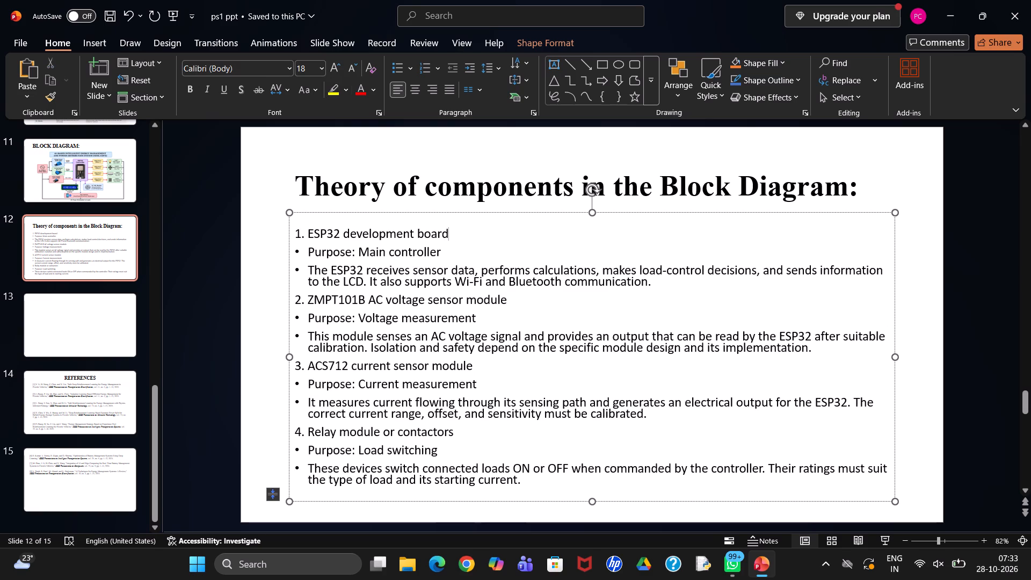
pyautogui.hotkey('shift', ':')
pyautogui.moveTo(456, 235); pyautogui.dragTo(298, 231)
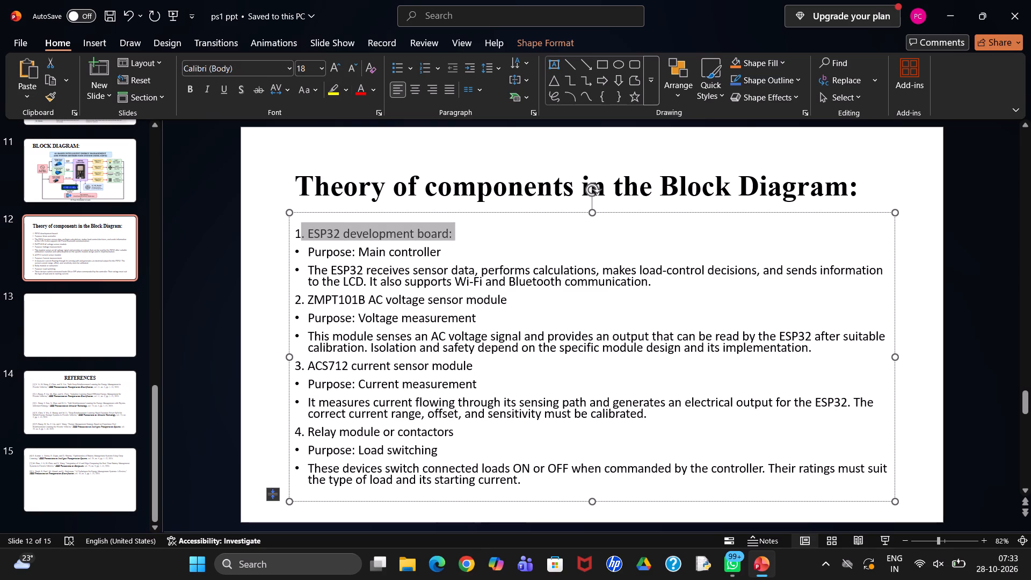
pyautogui.moveTo(298, 231); pyautogui.dragTo(293, 230)
pyautogui.click(301, 209)
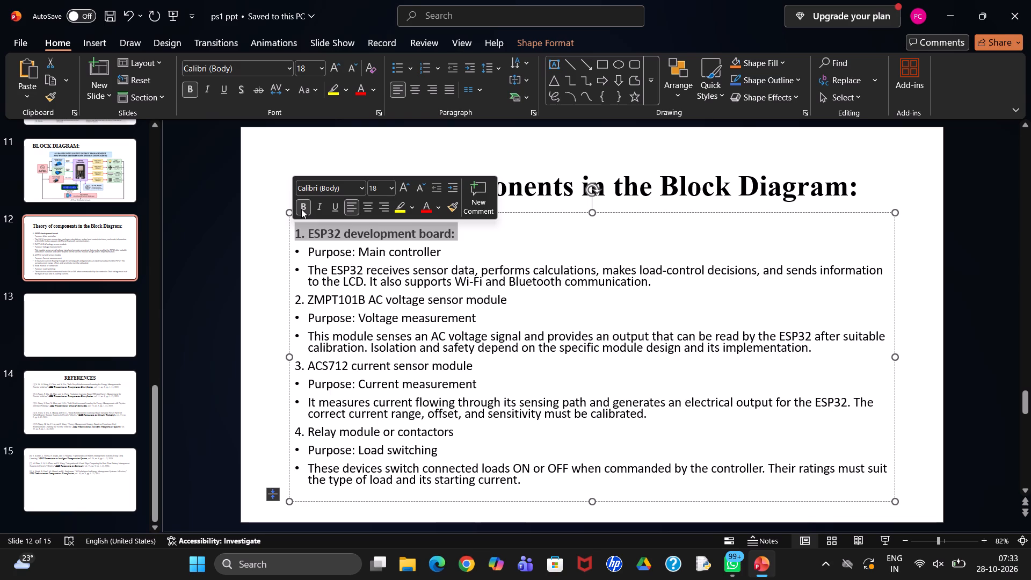
# Add a colon to the end of the "2. ZMPT101B AC voltage sensor module" heading and make the whole heading bold.
pyautogui.click(510, 300)
pyautogui.hotkey('shift', ':')
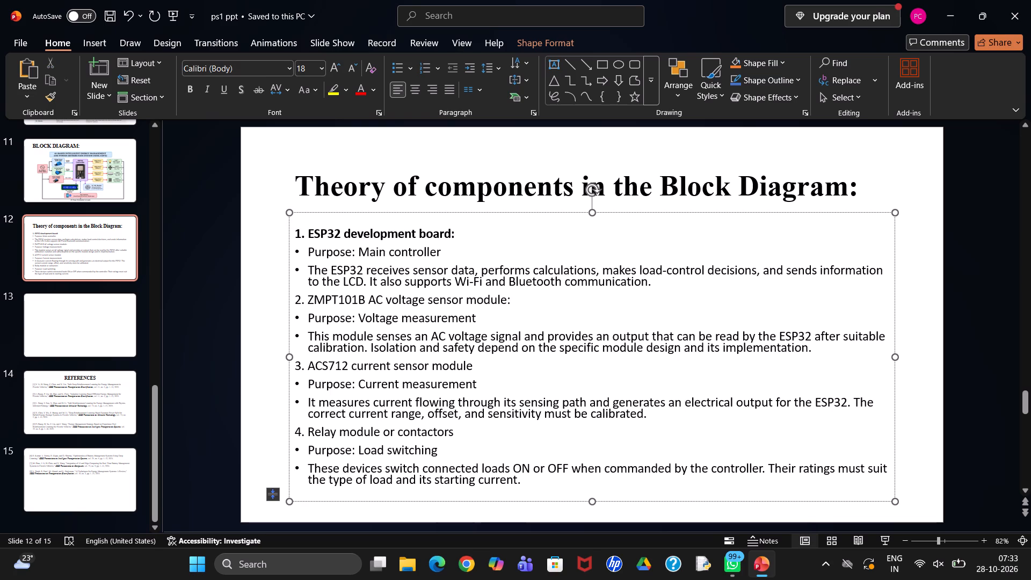
pyautogui.moveTo(513, 295); pyautogui.dragTo(303, 298)
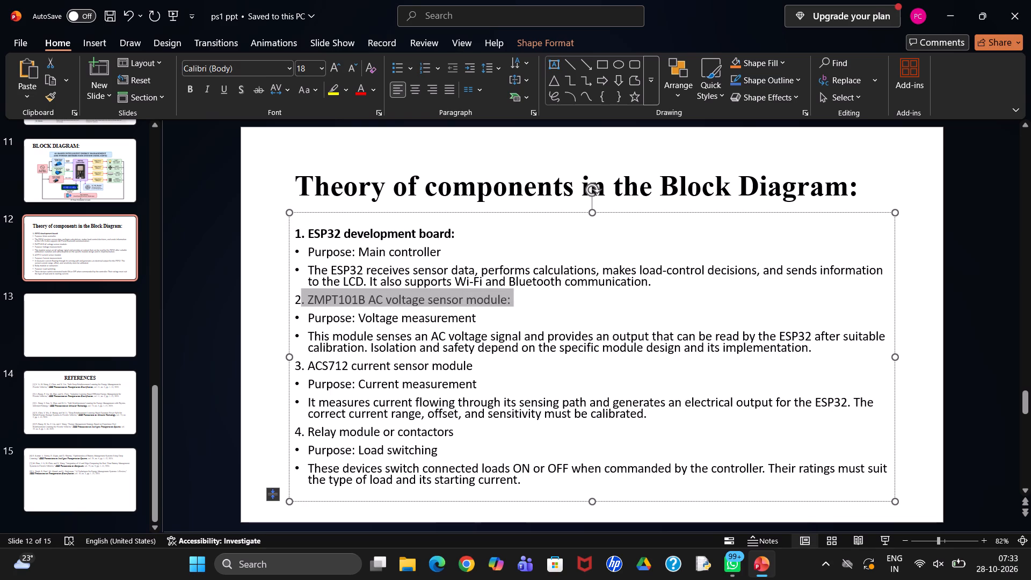
pyautogui.moveTo(303, 298); pyautogui.dragTo(292, 297)
pyautogui.click(302, 273)
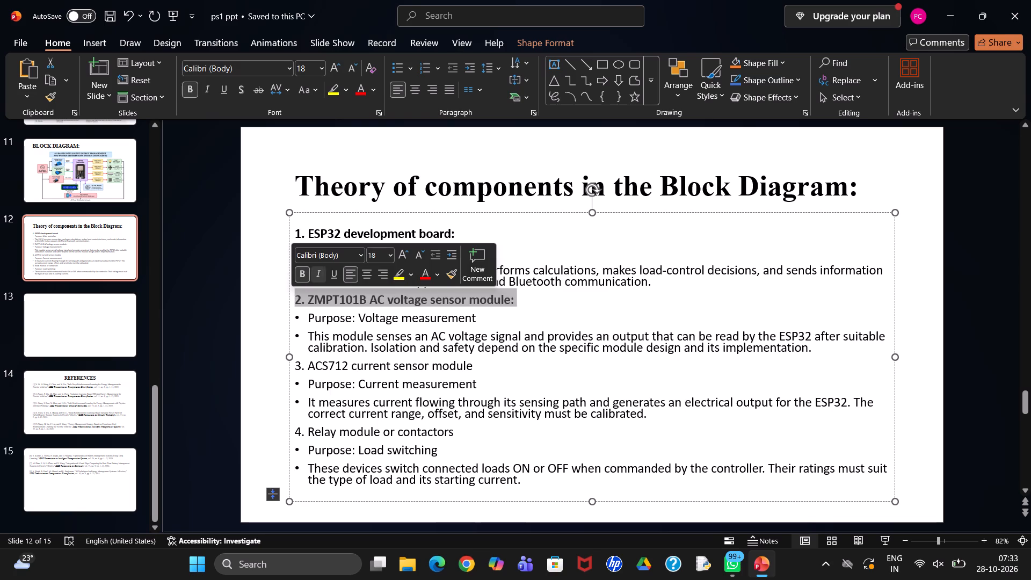
# Add a colon to the end of the "3. ACS712 current sensor module" heading and make the heading's words bold.
pyautogui.doubleClick(474, 366)
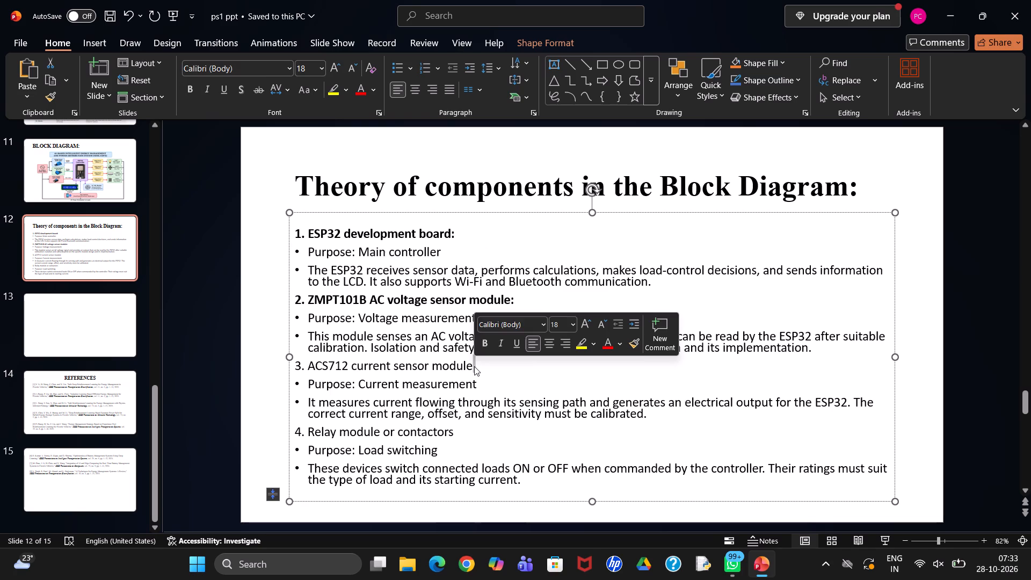
pyautogui.click(474, 366)
pyautogui.hotkey('shift', ':')
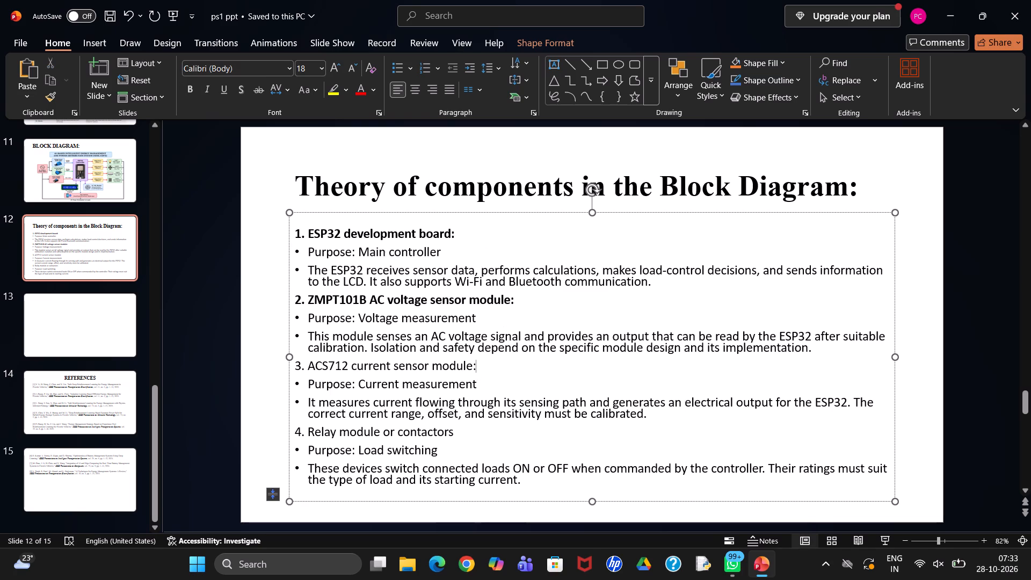
pyautogui.moveTo(474, 366); pyautogui.dragTo(296, 370)
pyautogui.click(303, 349)
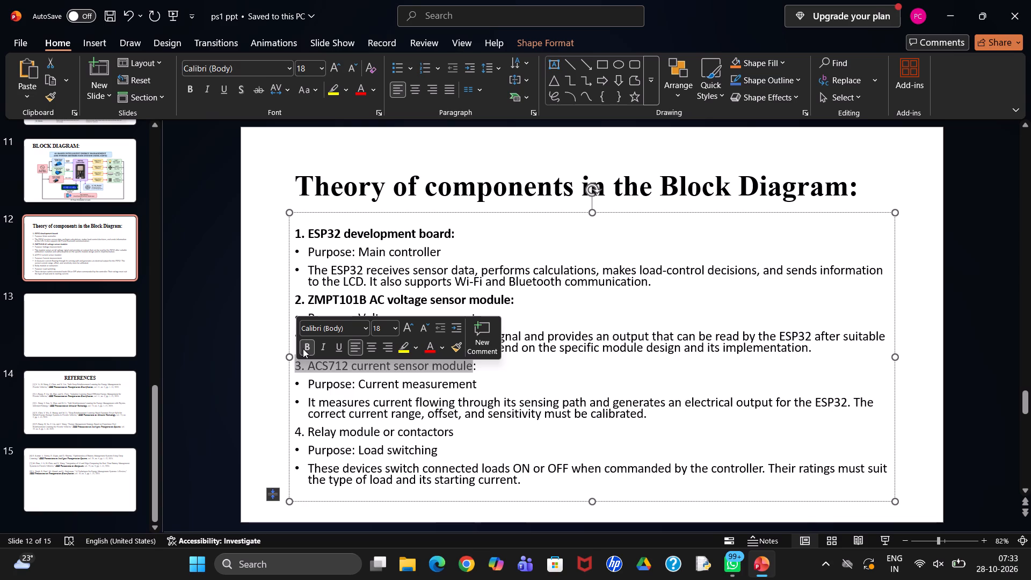
# Add a colon to the end of the "4. Relay module or contactors" heading and make the whole heading bold.
pyautogui.click(458, 435)
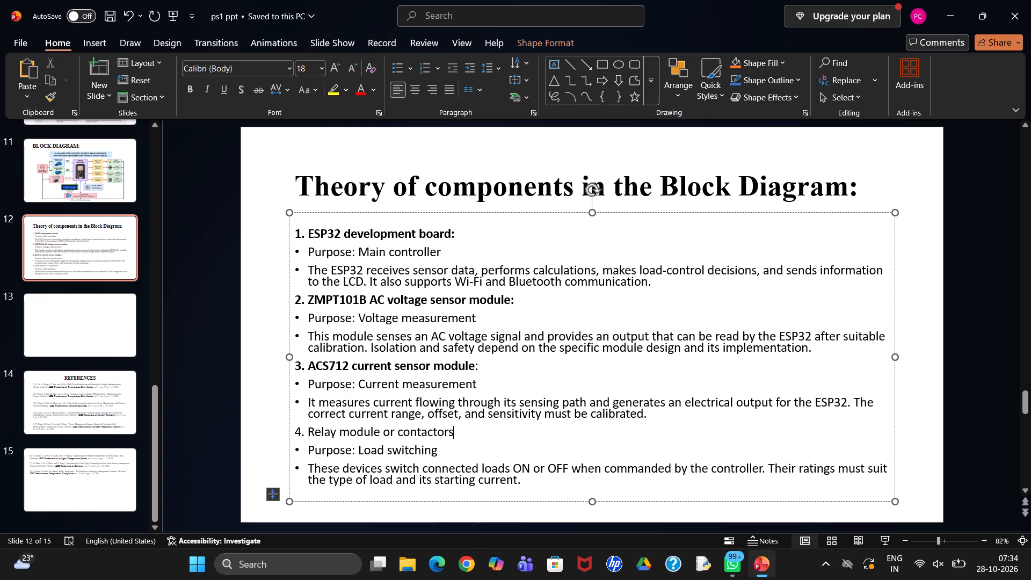
pyautogui.hotkey('shift', ':')
pyautogui.moveTo(462, 435); pyautogui.dragTo(294, 426)
pyautogui.click(301, 403)
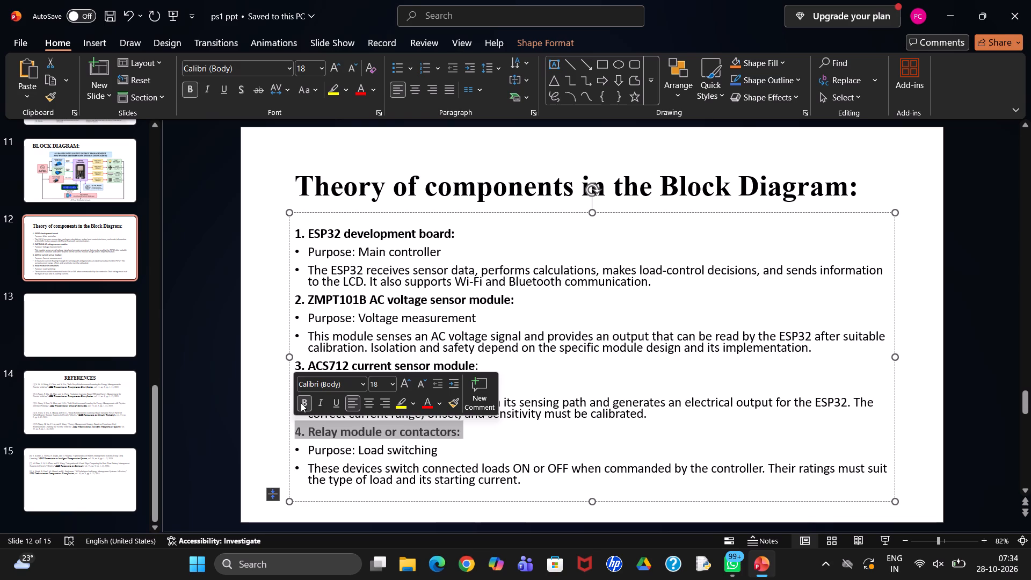
pyautogui.click(236, 321)
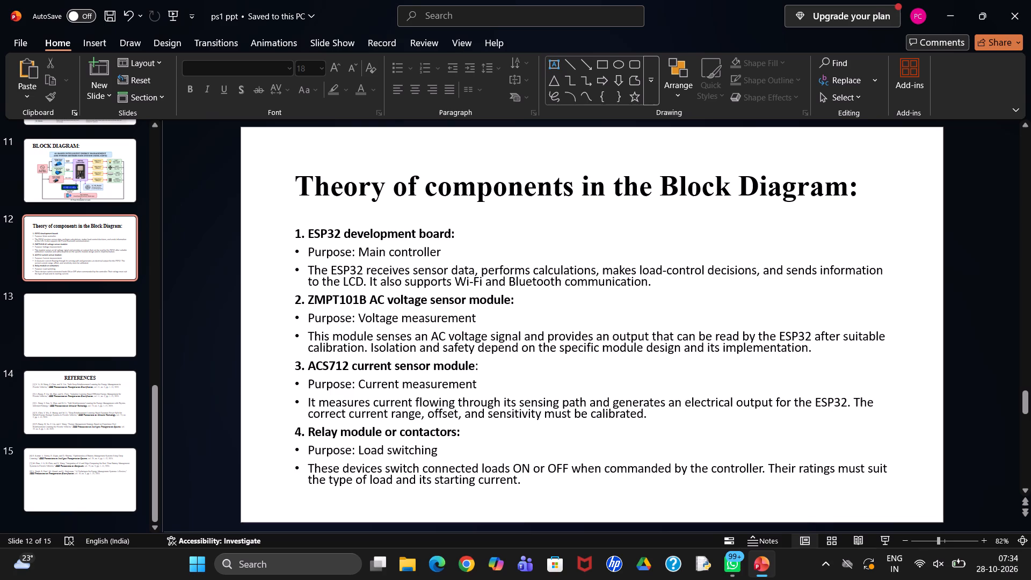
# Remove the empty title placeholder from the blank slide 13 by cutting it.
pyautogui.click(111, 323)
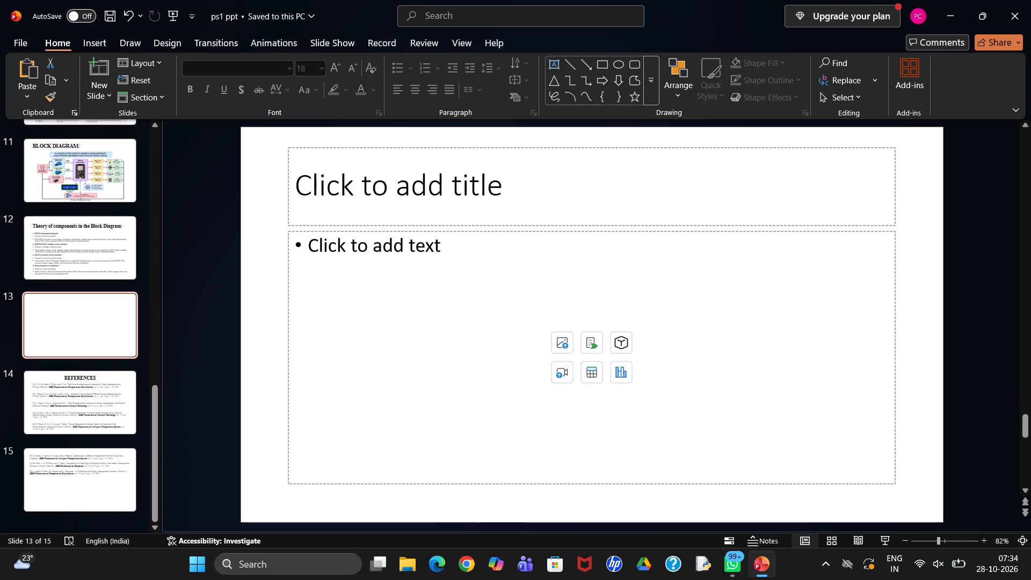
pyautogui.click(448, 191)
pyautogui.rightClick(448, 191)
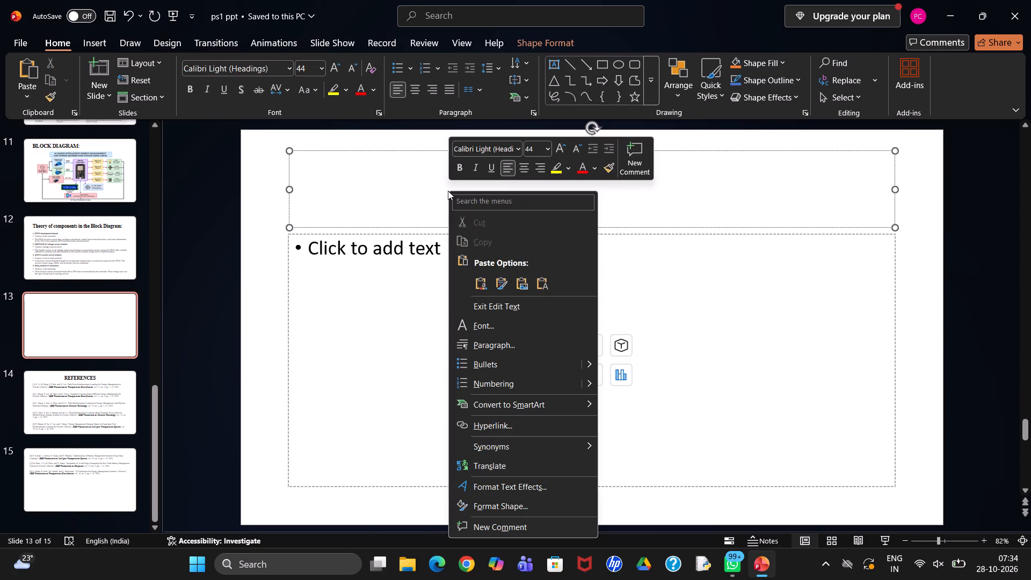
pyautogui.click(289, 187)
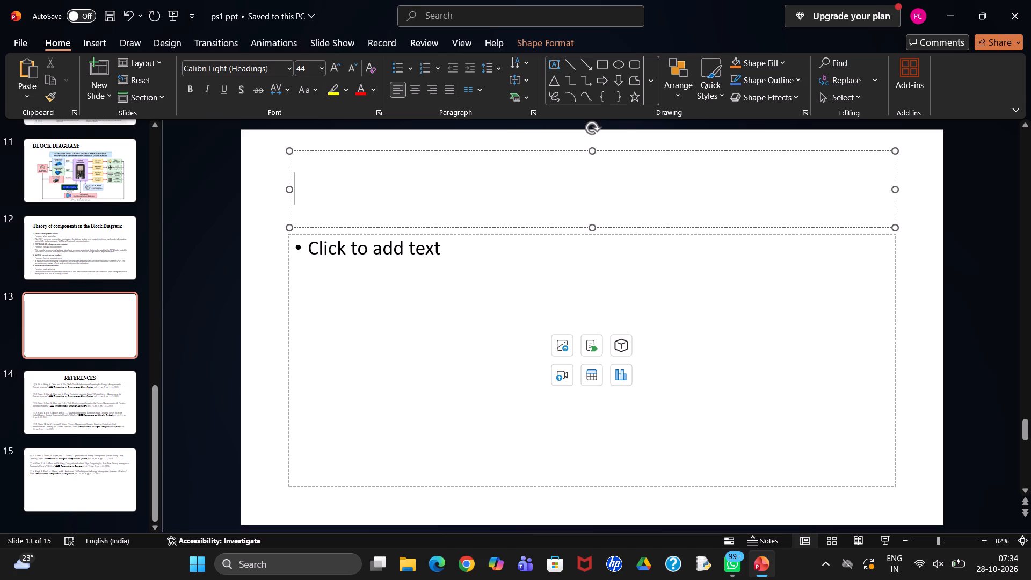
pyautogui.click(593, 151)
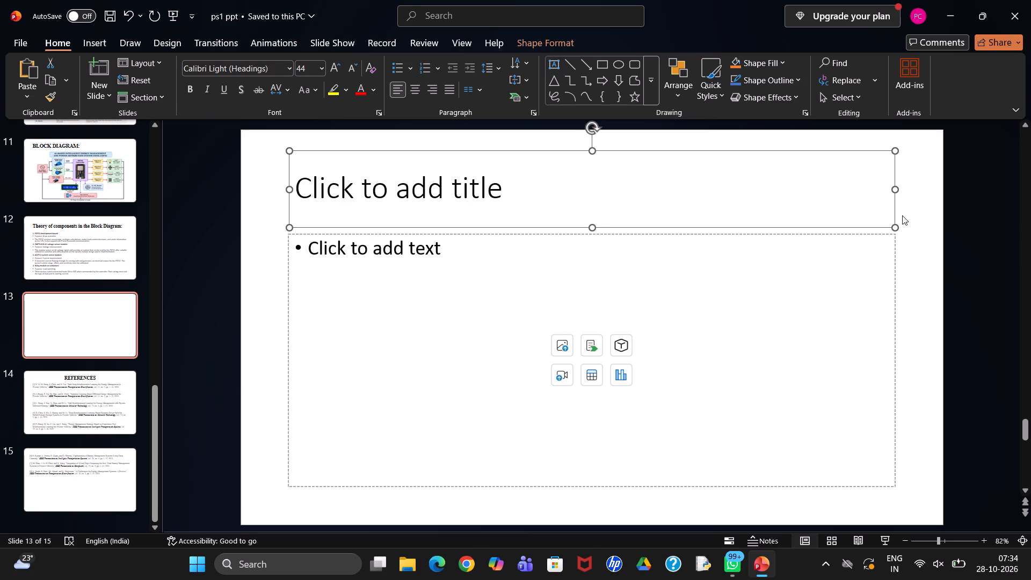
pyautogui.moveTo(896, 229); pyautogui.dragTo(347, 132)
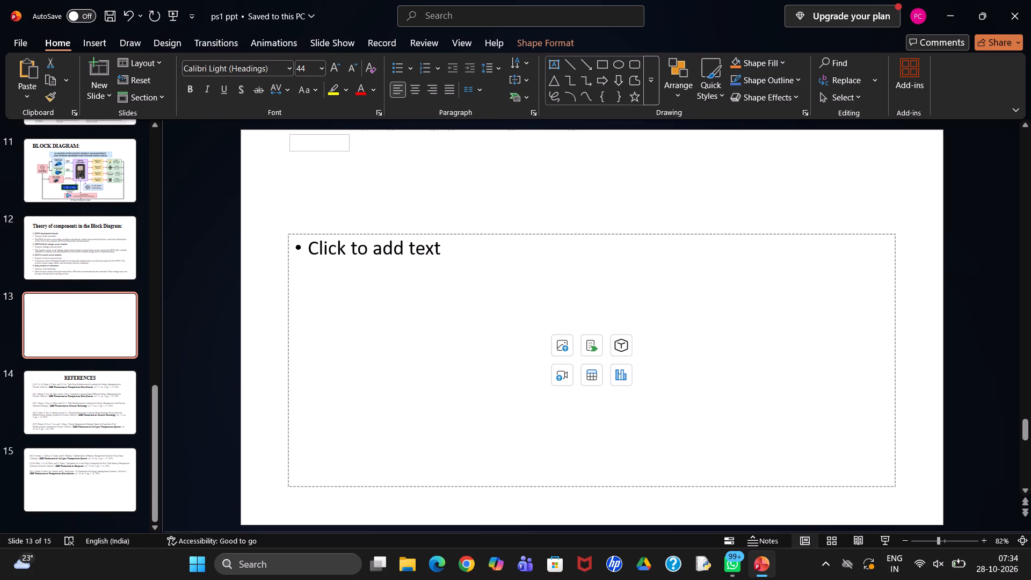
pyautogui.moveTo(347, 132); pyautogui.dragTo(311, 135)
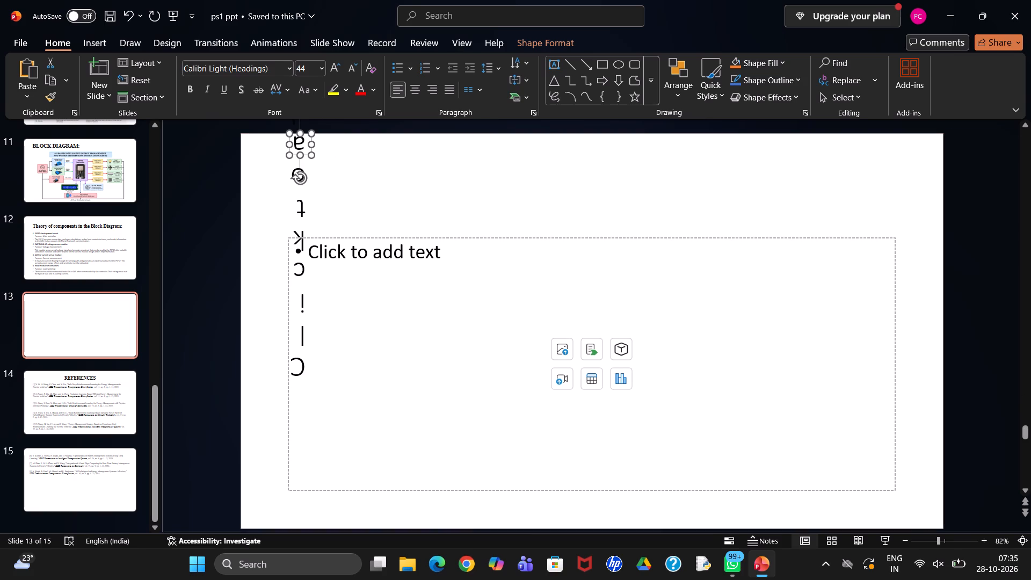
pyautogui.click(558, 240)
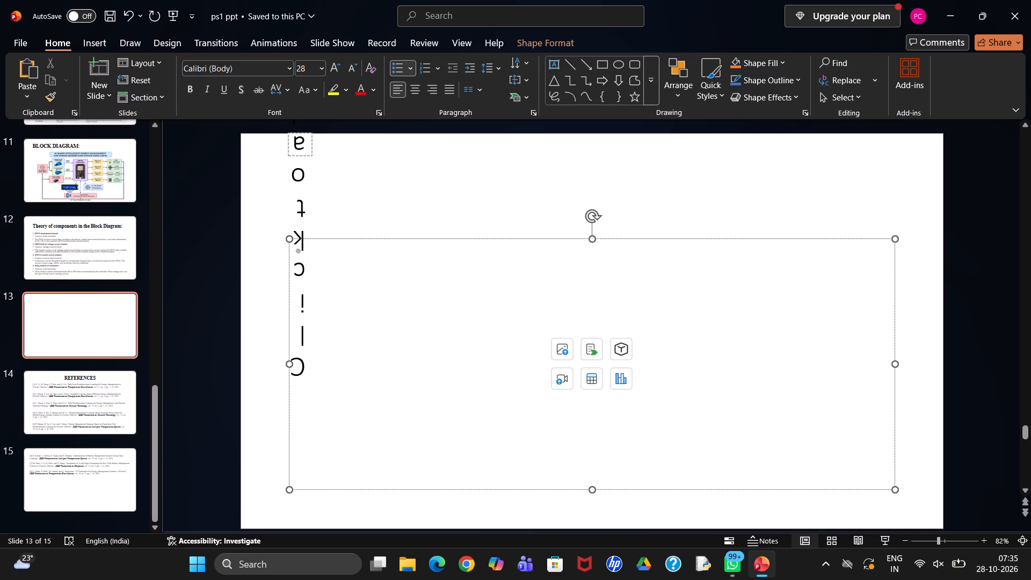
pyautogui.click(291, 142)
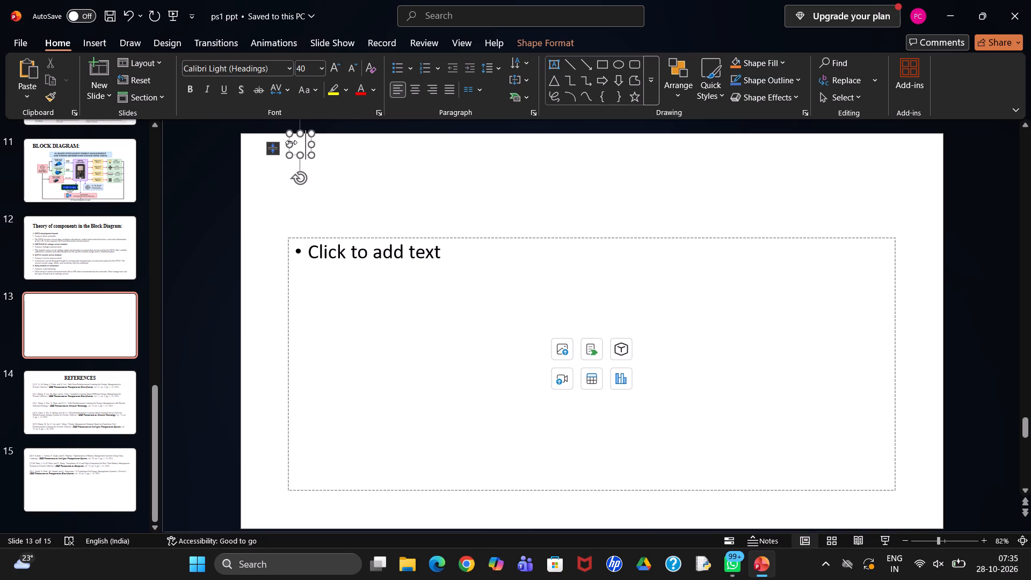
pyautogui.rightClick(291, 142)
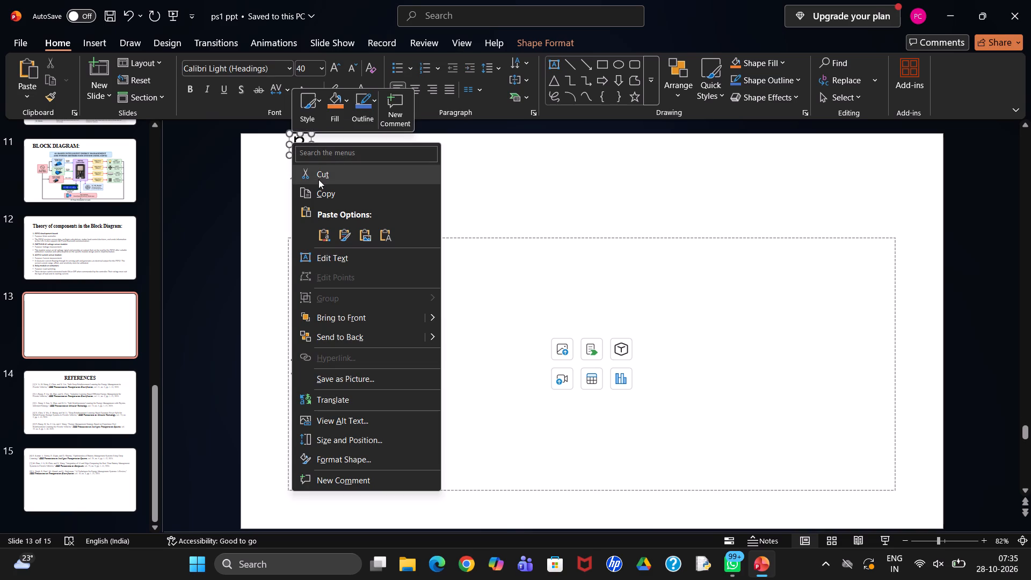
pyautogui.click(318, 179)
# Move slide 13's body text placeholder up to the slide's top edge and extend it down close to the bottom edge.
pyautogui.moveTo(565, 231); pyautogui.dragTo(550, 130)
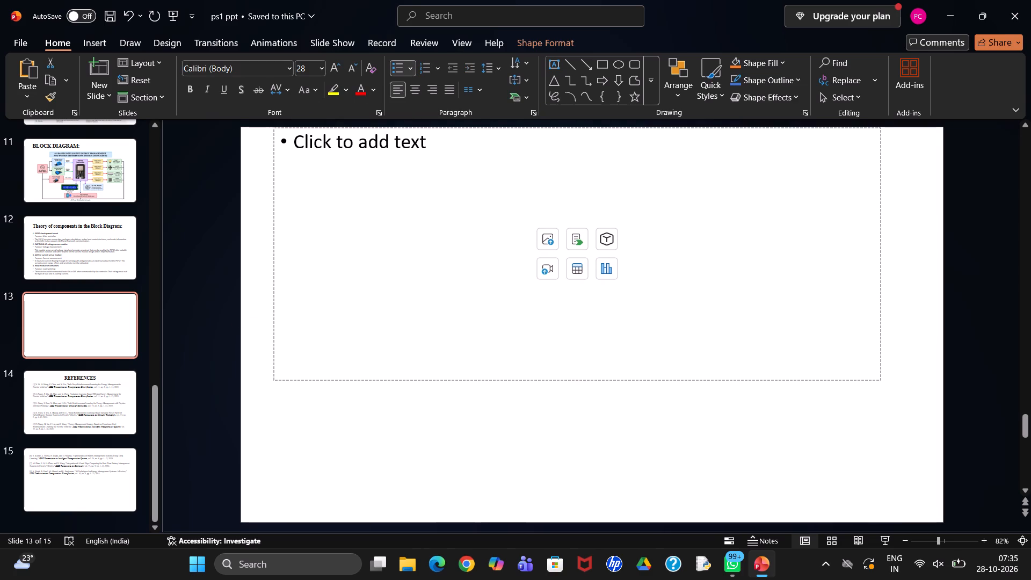
pyautogui.moveTo(550, 130); pyautogui.dragTo(549, 137)
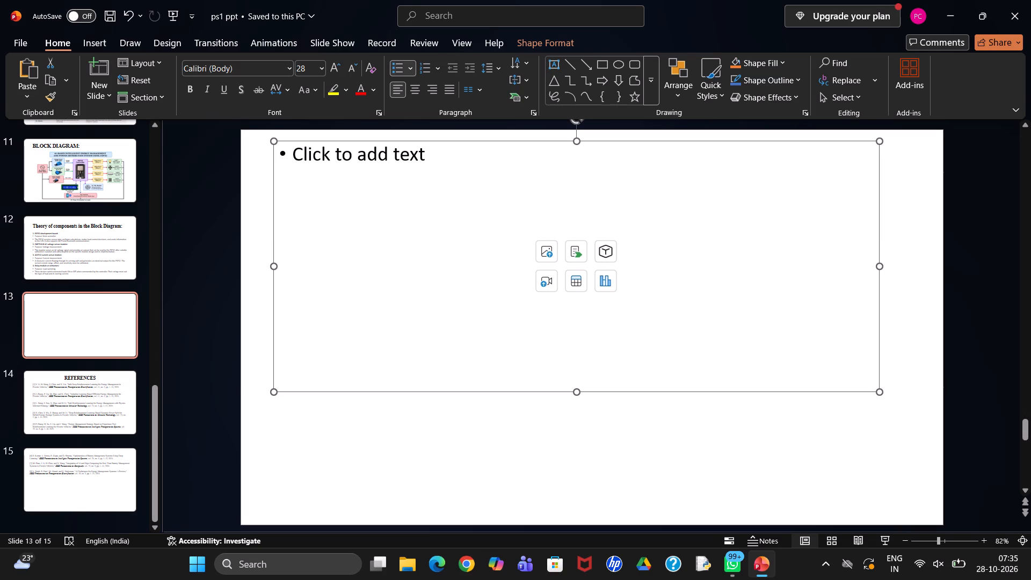
pyautogui.moveTo(576, 390); pyautogui.dragTo(597, 485)
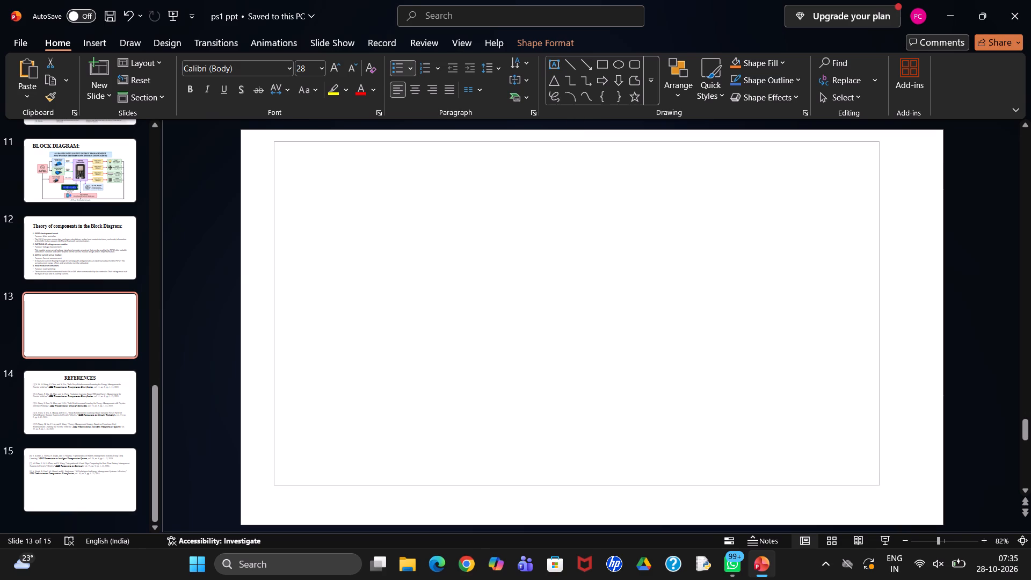
pyautogui.moveTo(597, 485); pyautogui.dragTo(594, 508)
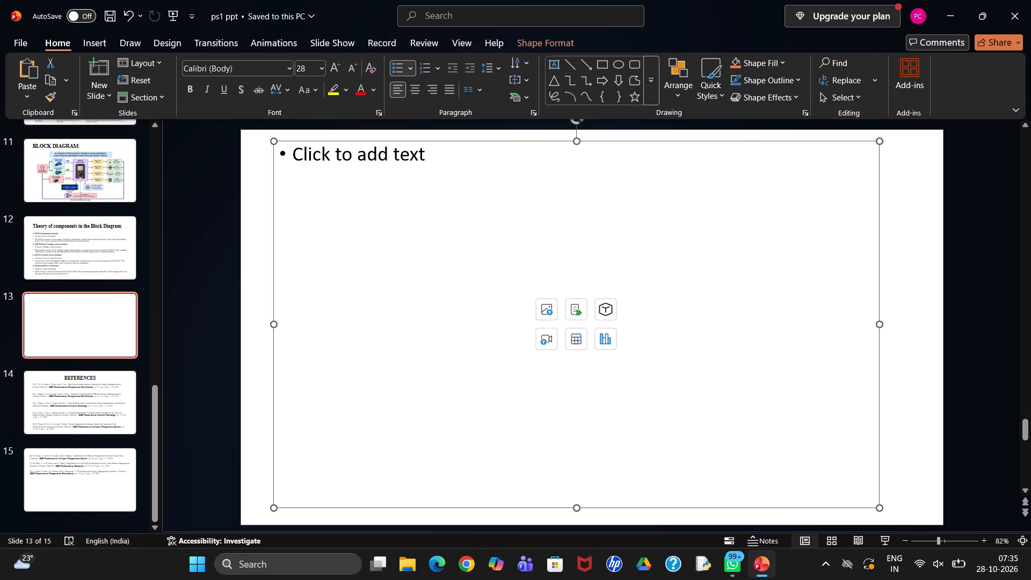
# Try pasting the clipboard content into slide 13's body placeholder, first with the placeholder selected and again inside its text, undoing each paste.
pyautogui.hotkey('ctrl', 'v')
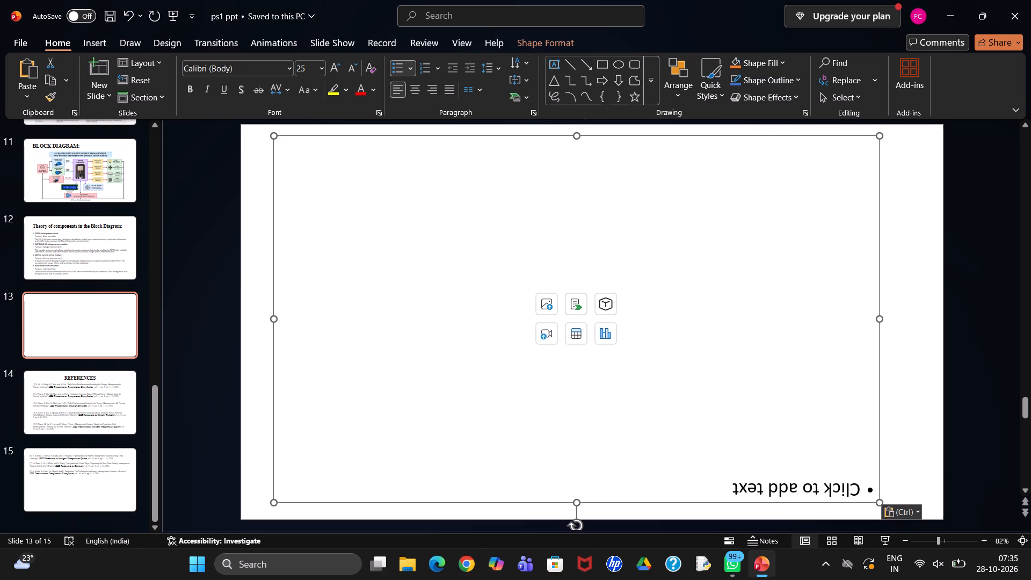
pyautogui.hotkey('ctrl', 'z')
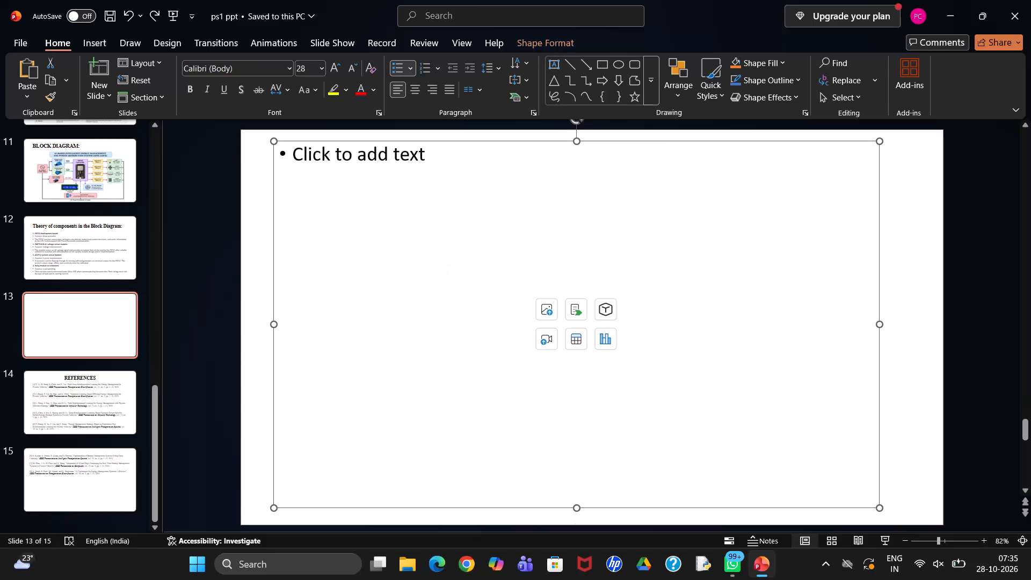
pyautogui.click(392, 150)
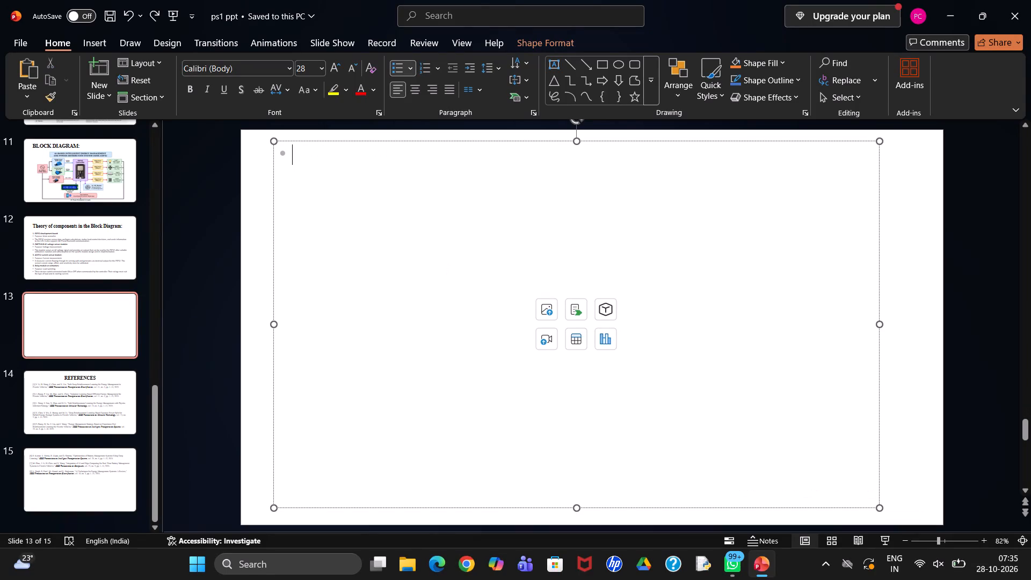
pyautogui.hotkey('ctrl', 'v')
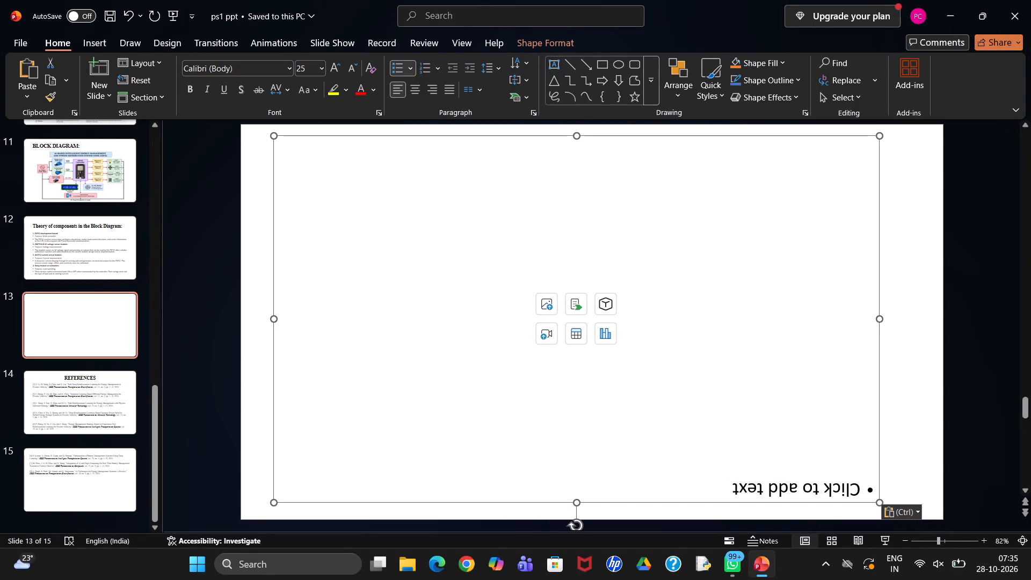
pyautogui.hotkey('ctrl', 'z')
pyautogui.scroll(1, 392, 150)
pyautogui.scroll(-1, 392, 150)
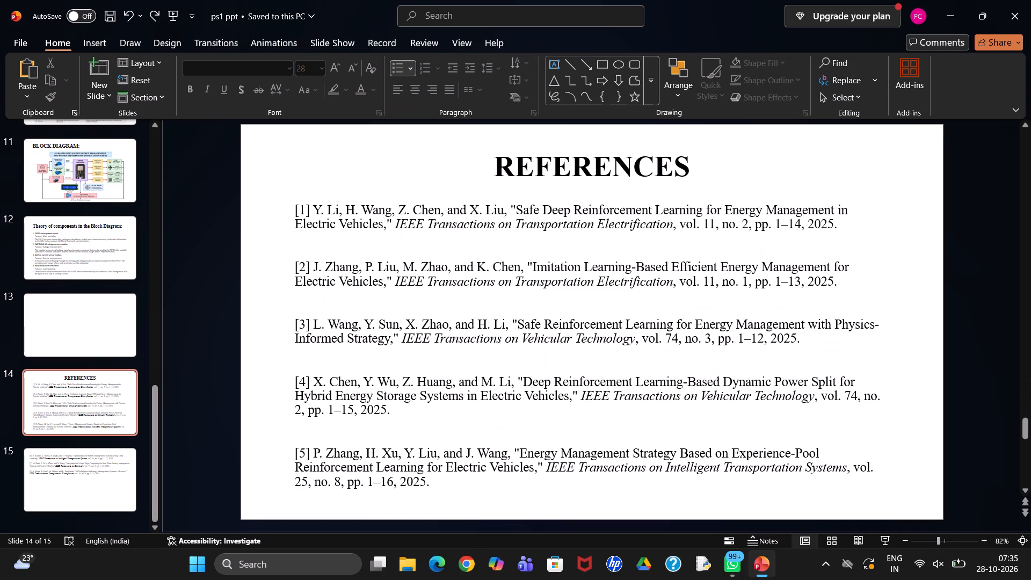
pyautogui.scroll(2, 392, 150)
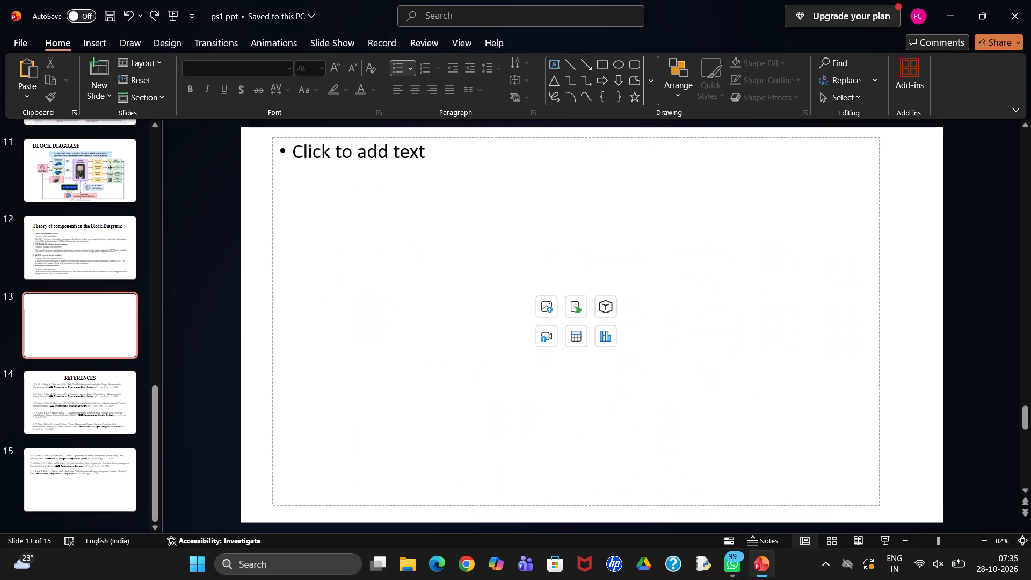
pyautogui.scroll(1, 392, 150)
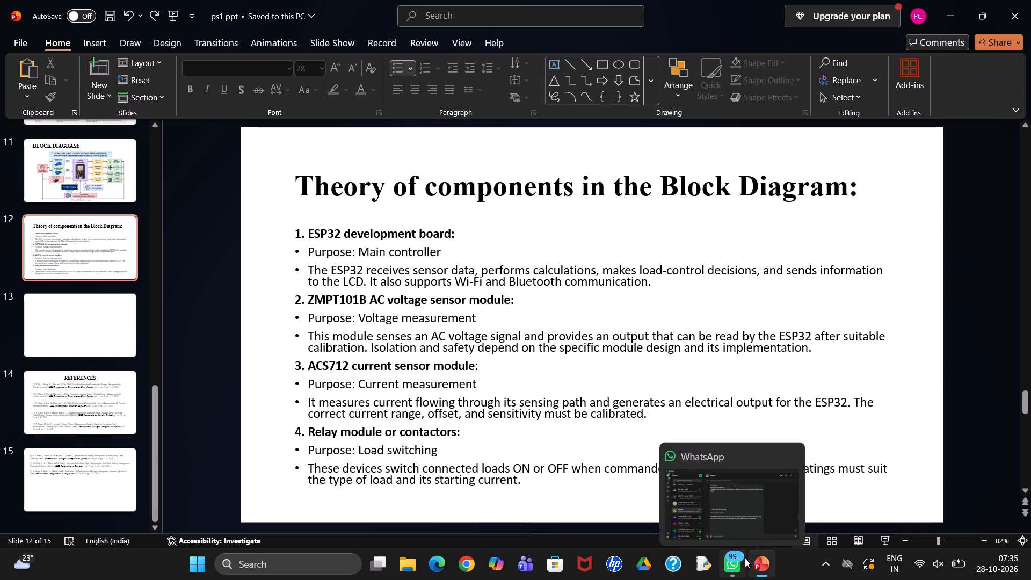
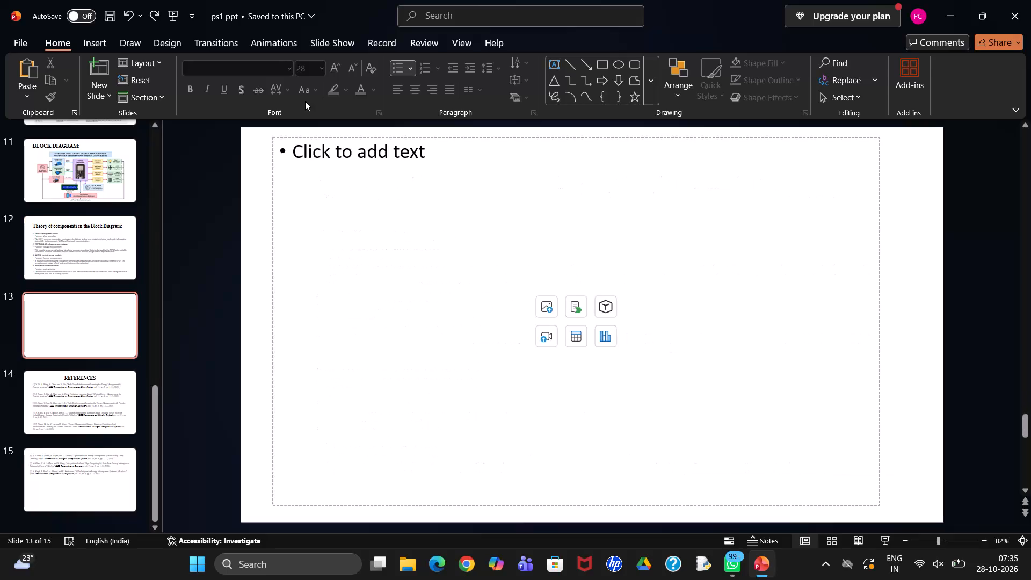
# Paste the copied theory text for components 5 to 8 into slide 13's body placeholder.
pyautogui.click(323, 152)
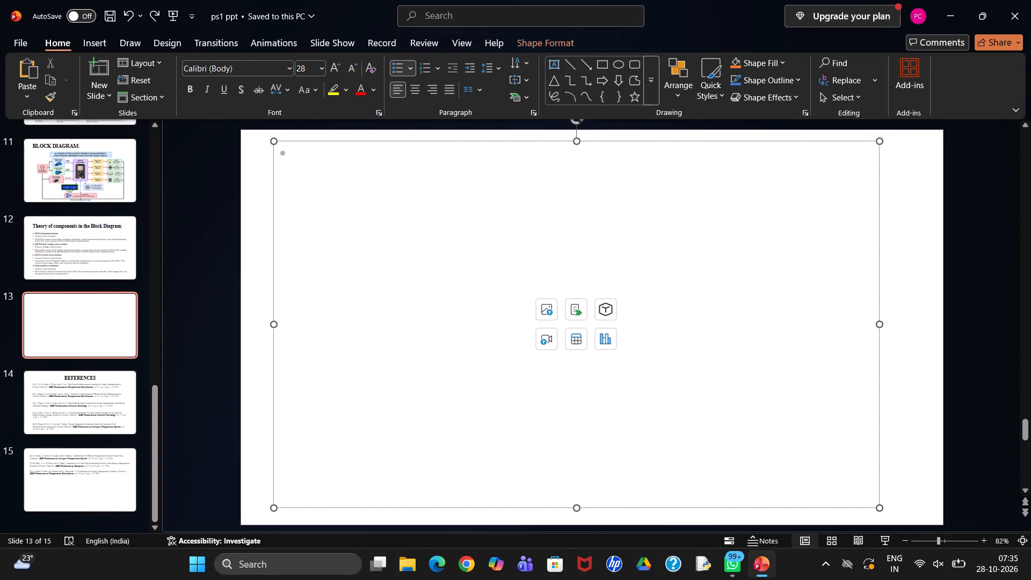
pyautogui.hotkey('ctrl', 'v')
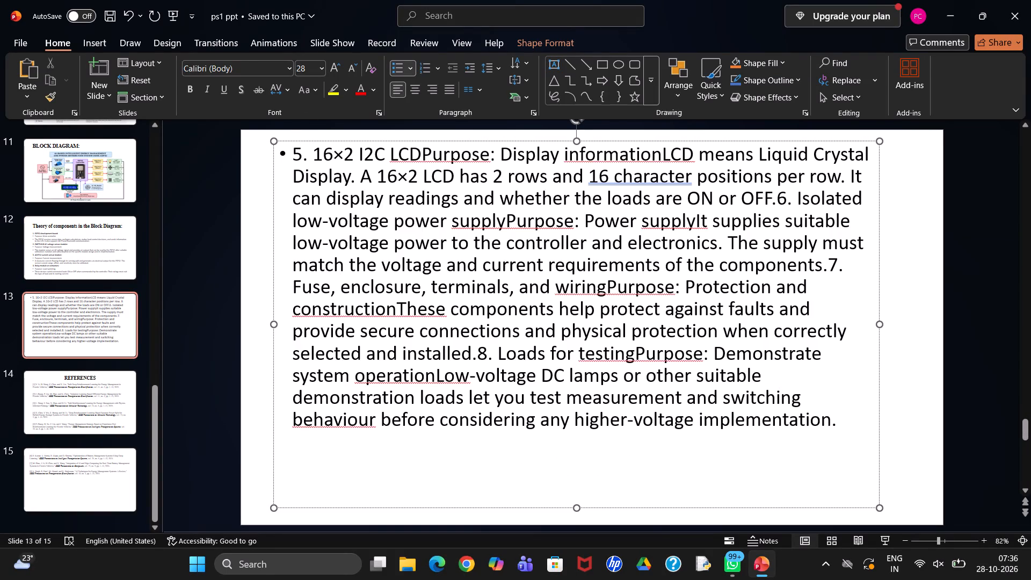
# Split the pasted text before "6. Isolated low-voltage power supply", right after the sentence ending "ON or OFF.".
pyautogui.click(776, 199)
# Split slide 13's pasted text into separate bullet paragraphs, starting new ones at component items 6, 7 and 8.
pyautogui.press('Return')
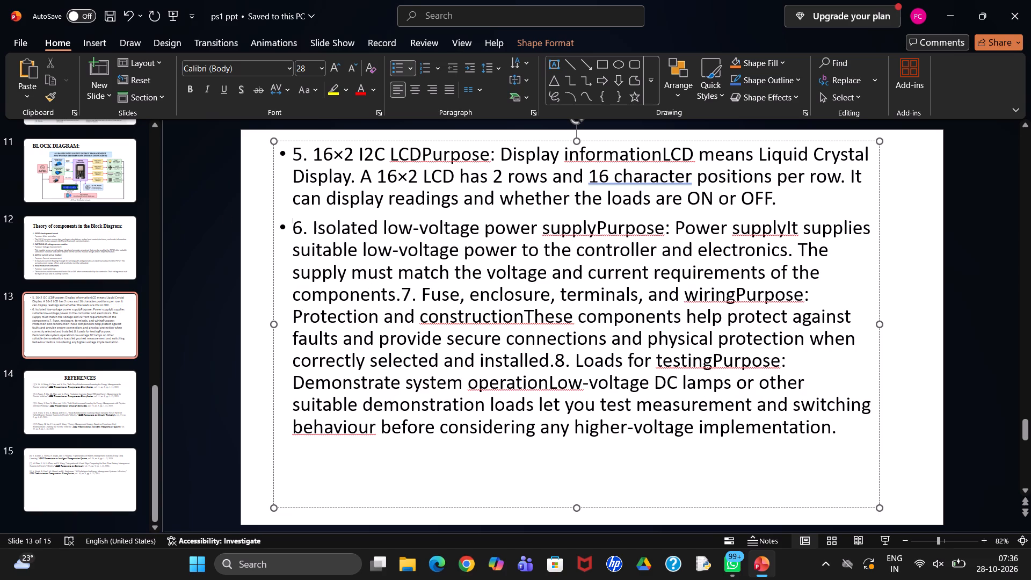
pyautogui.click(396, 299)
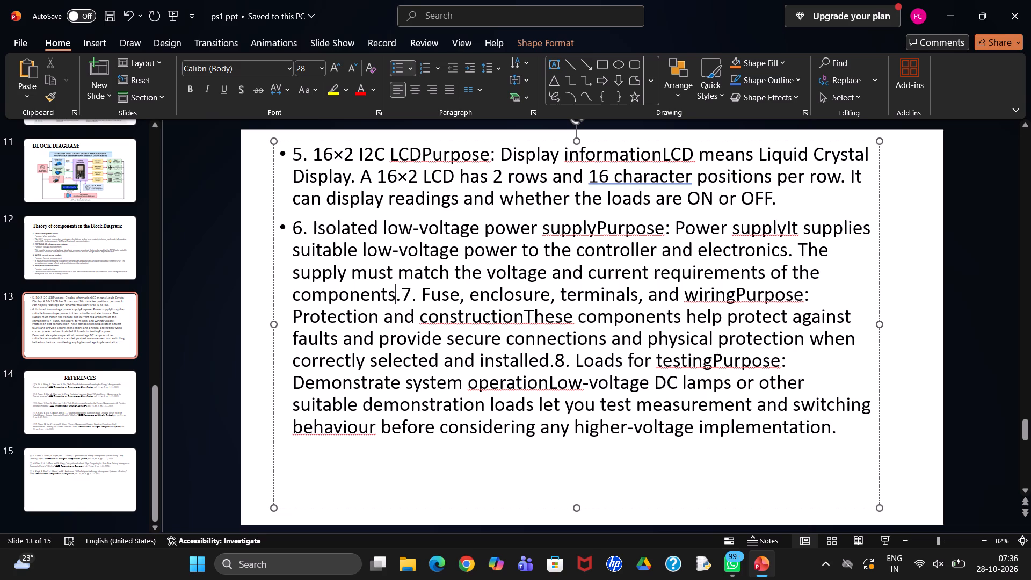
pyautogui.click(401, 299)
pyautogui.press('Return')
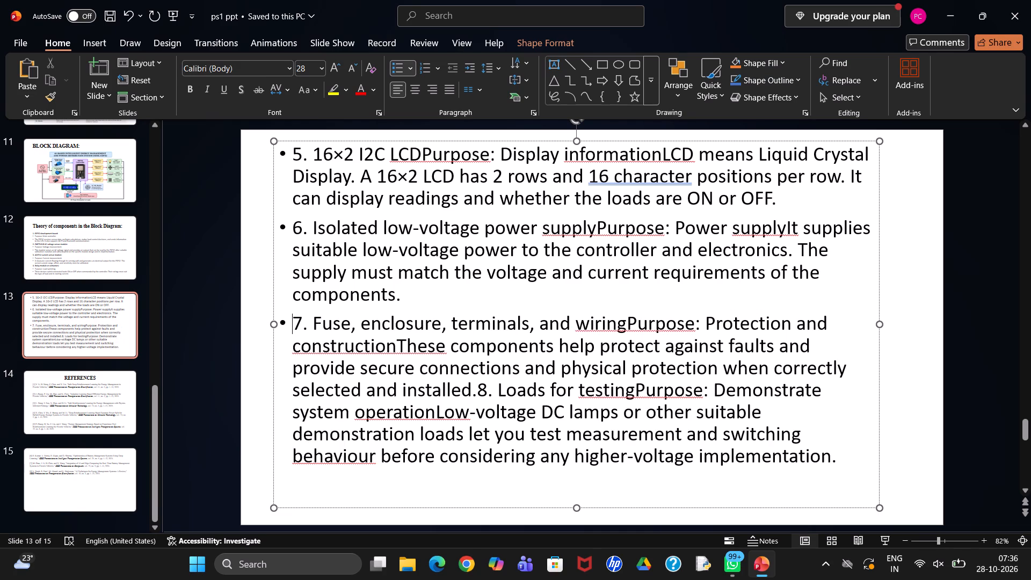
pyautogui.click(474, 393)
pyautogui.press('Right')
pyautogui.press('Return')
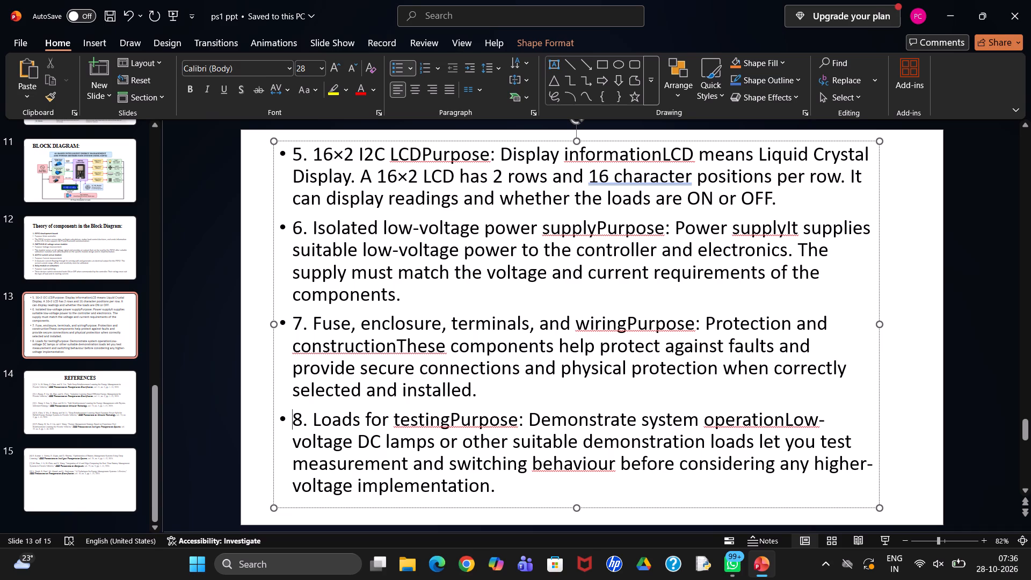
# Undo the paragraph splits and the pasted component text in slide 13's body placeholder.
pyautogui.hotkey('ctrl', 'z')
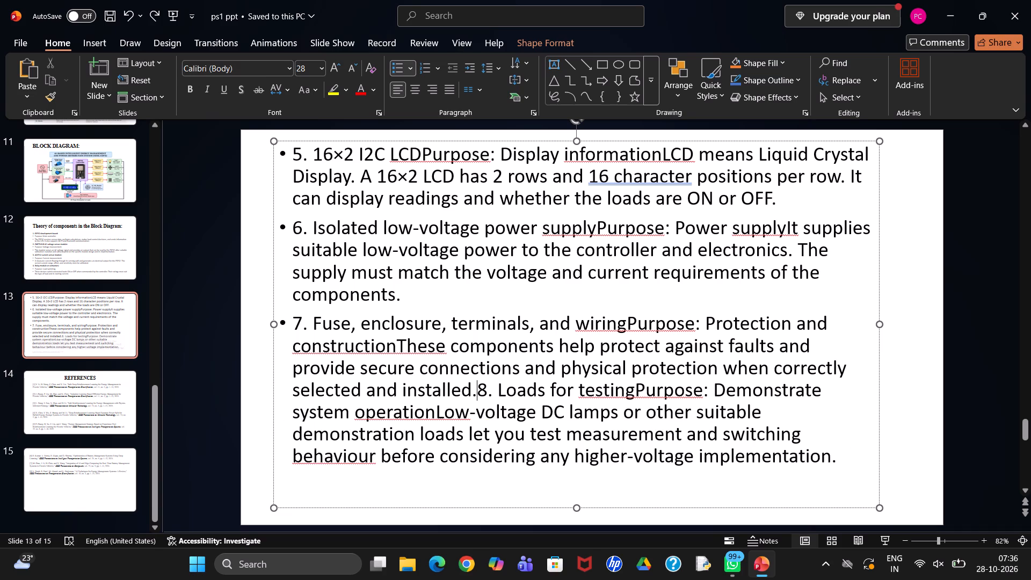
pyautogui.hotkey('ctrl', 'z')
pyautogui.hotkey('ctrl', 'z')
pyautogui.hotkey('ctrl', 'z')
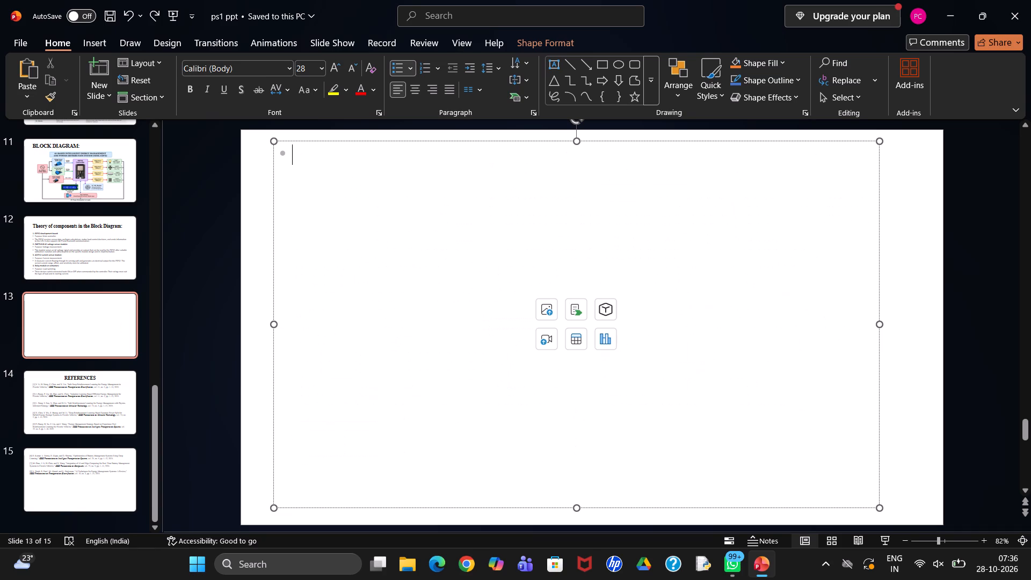
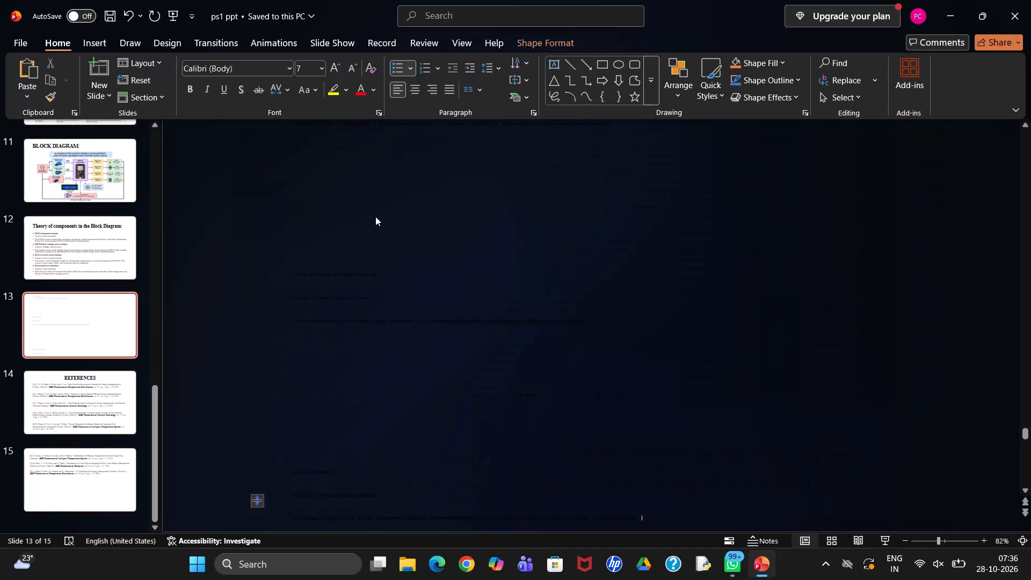
# Select slide 13's pasted text from "This section explains which components are needed" through the ESP32 development board description and the blank lines below it.
pyautogui.scroll(7, 375, 216)
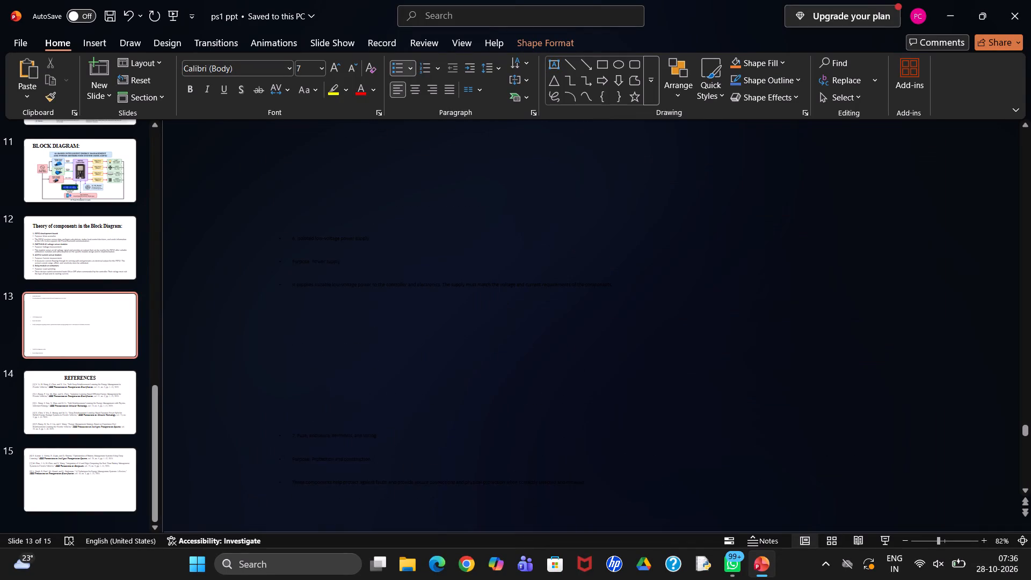
pyautogui.scroll(11, 375, 216)
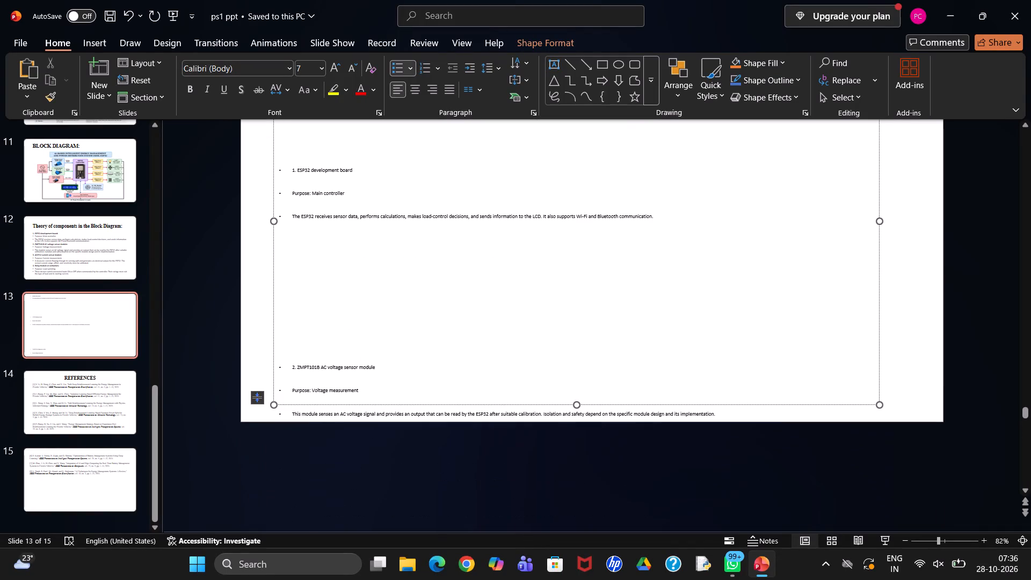
pyautogui.scroll(2, 296, 181)
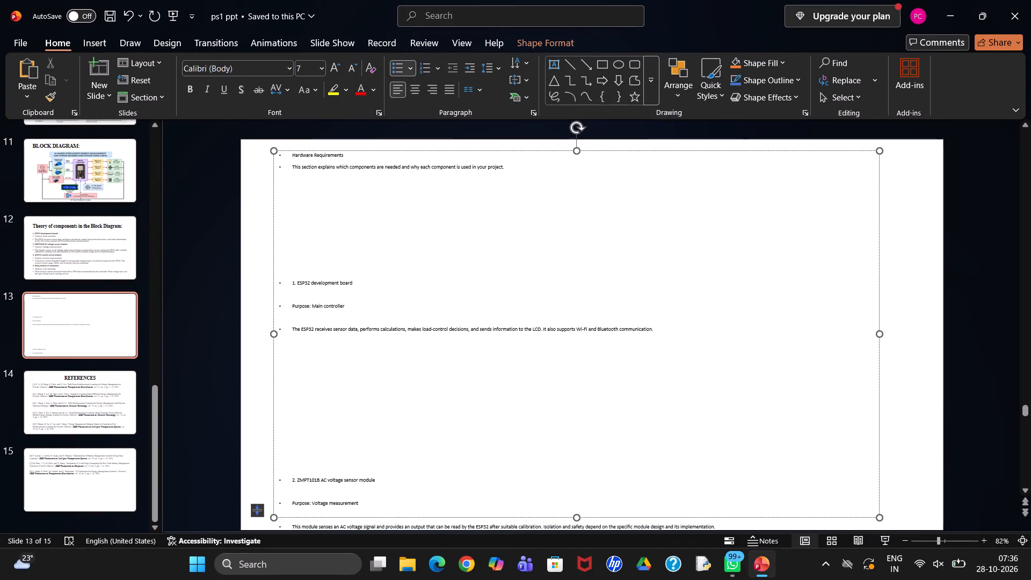
pyautogui.moveTo(282, 158); pyautogui.dragTo(403, 408)
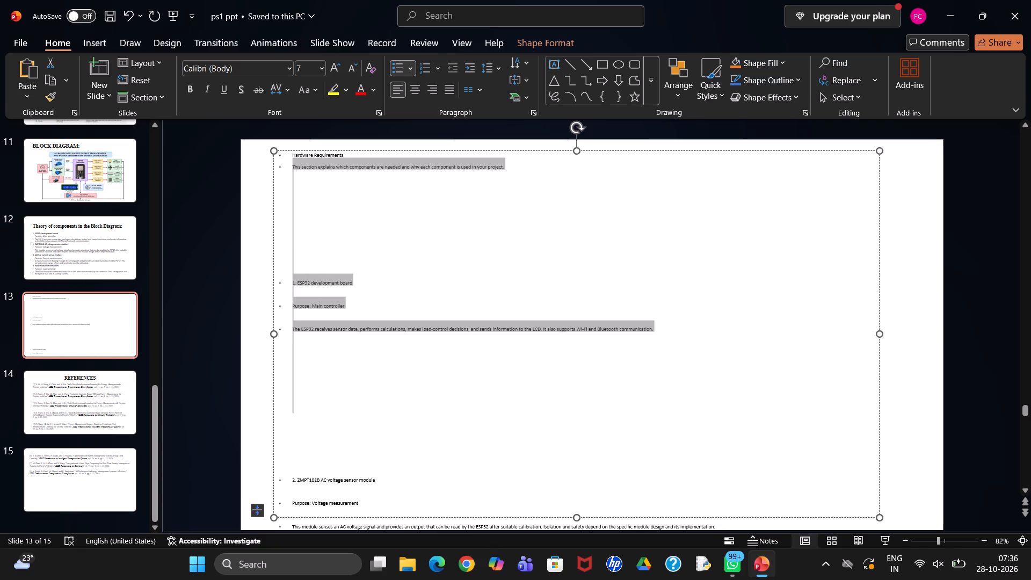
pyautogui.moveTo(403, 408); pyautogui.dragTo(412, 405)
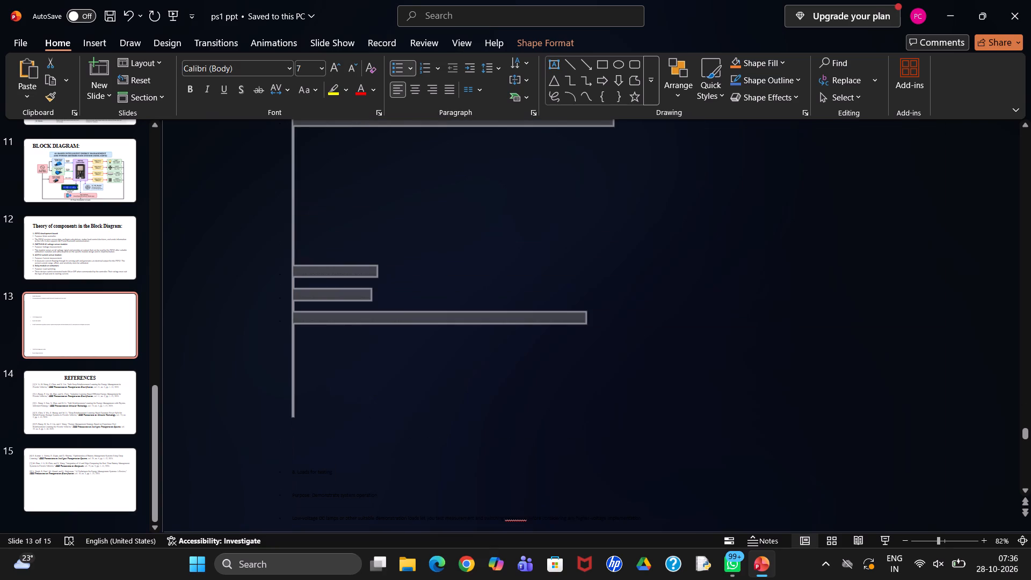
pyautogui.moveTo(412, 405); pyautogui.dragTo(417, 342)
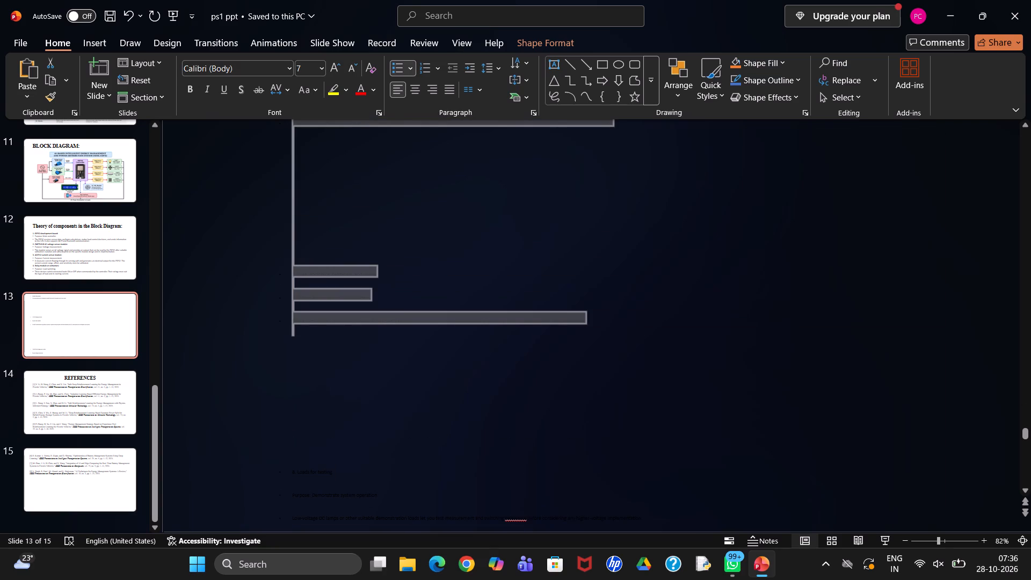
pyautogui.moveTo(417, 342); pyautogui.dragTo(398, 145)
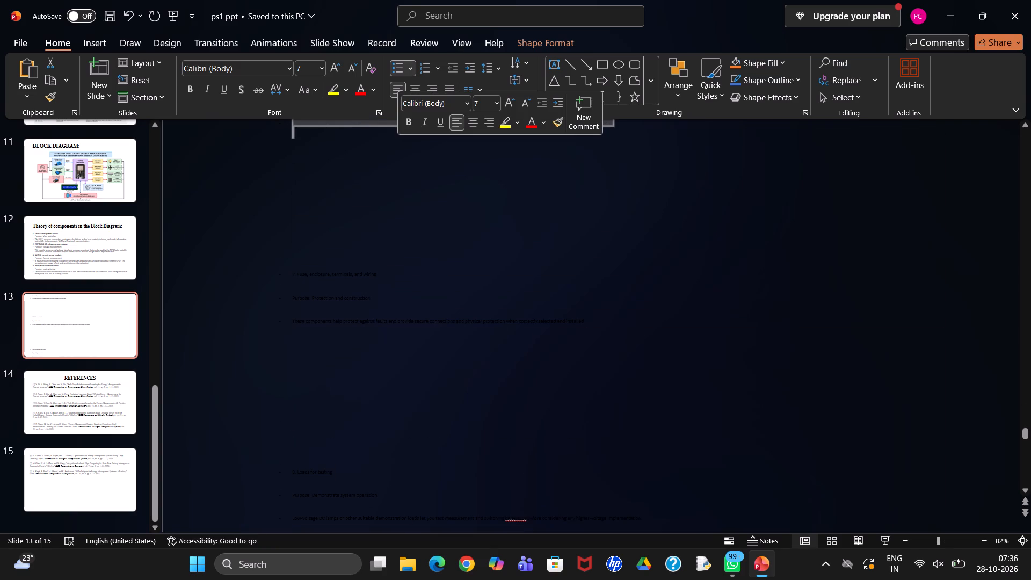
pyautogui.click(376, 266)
# Delete all pasted text above "5. 16×2 I2C LCD" on slide 13, from "Hardware Requirements" through component 4, including the leftover empty bullet.
pyautogui.scroll(1, 376, 266)
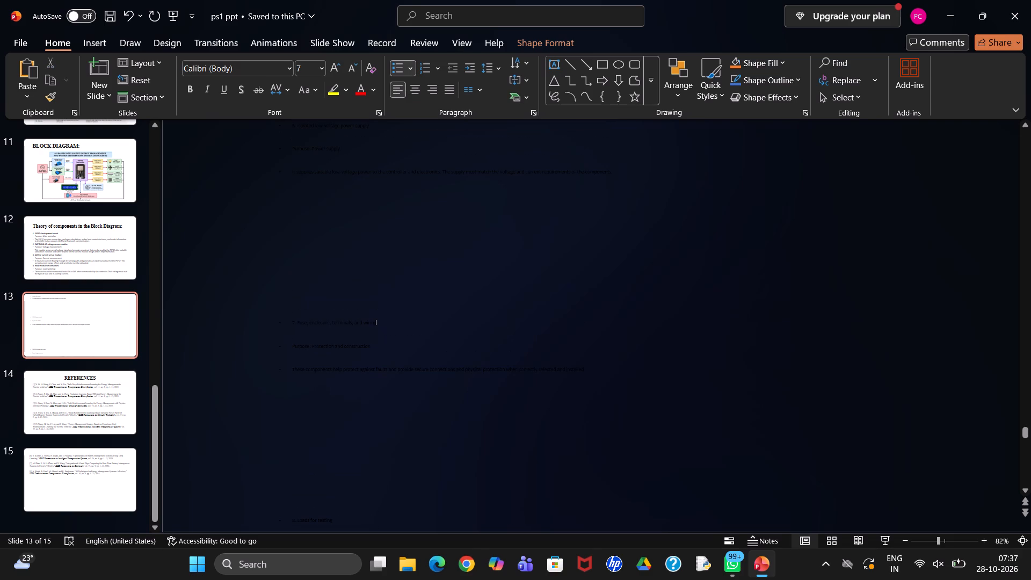
pyautogui.scroll(6, 376, 266)
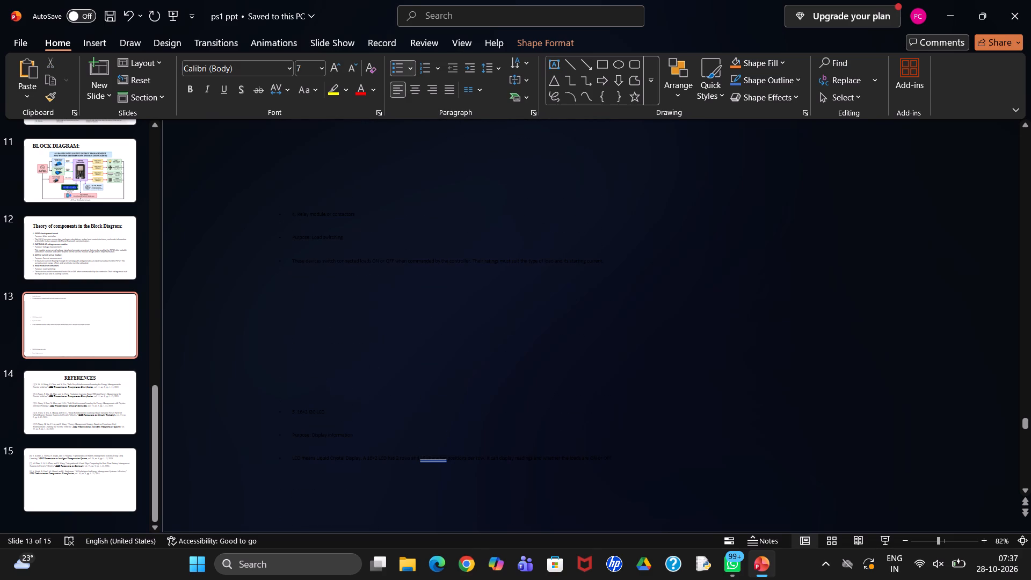
pyautogui.doubleClick(334, 389)
pyautogui.click(304, 397)
pyautogui.moveTo(304, 397); pyautogui.dragTo(315, 50)
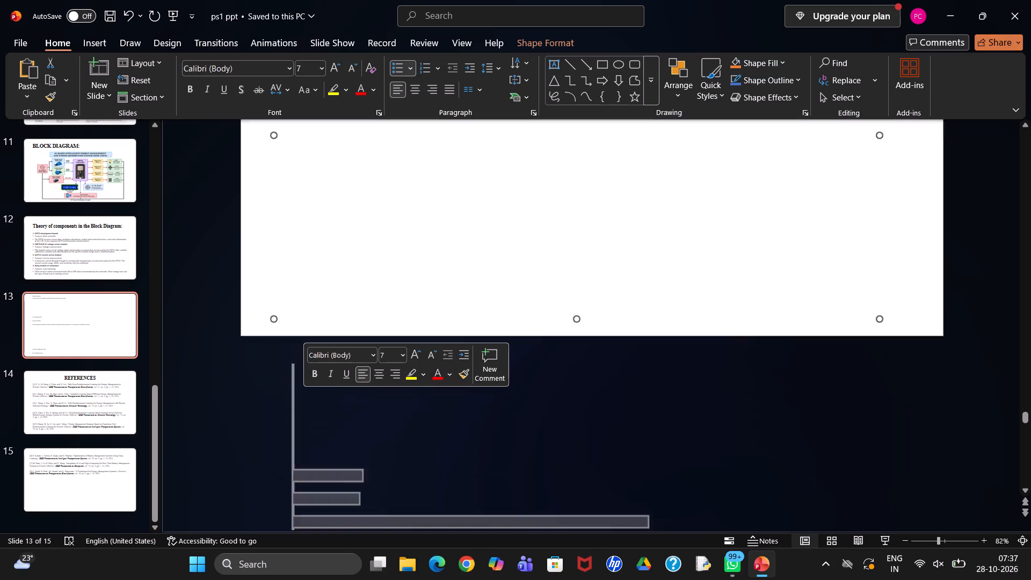
pyautogui.moveTo(315, 50); pyautogui.dragTo(285, 157)
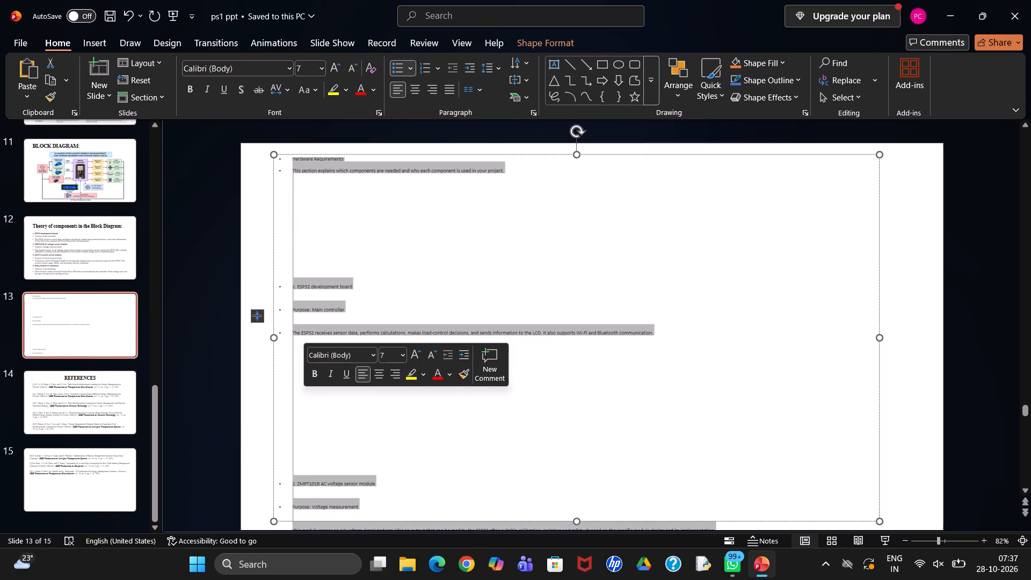
pyautogui.moveTo(285, 157); pyautogui.dragTo(279, 157)
pyautogui.press('BackSpace')
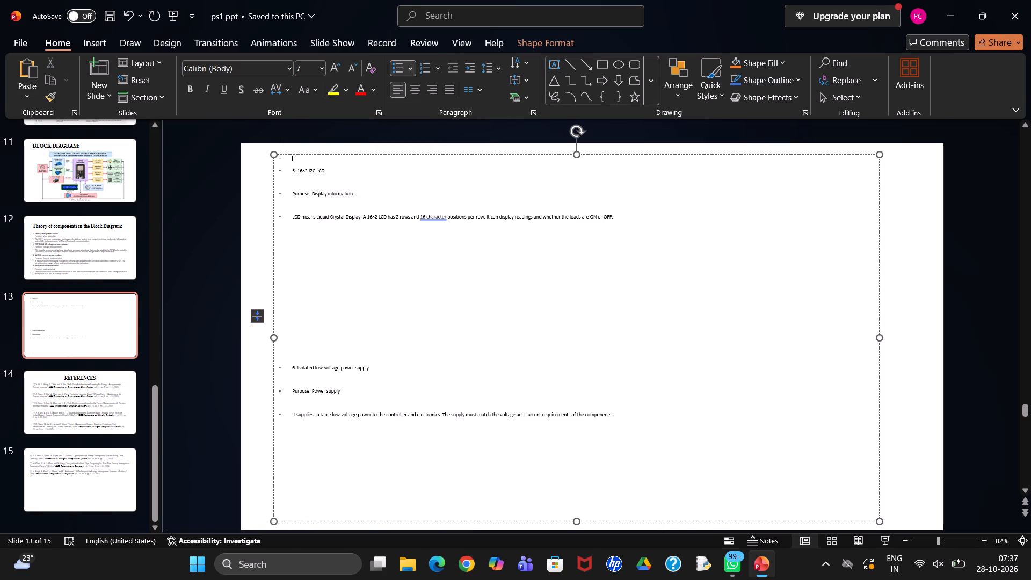
pyautogui.press('BackSpace')
pyautogui.press('BackSpace')
# Delete the large blank gaps separating components 5, 6, 7 and 8 in slide 13's body text.
pyautogui.moveTo(313, 354); pyautogui.dragTo(303, 230)
pyautogui.press('BackSpace')
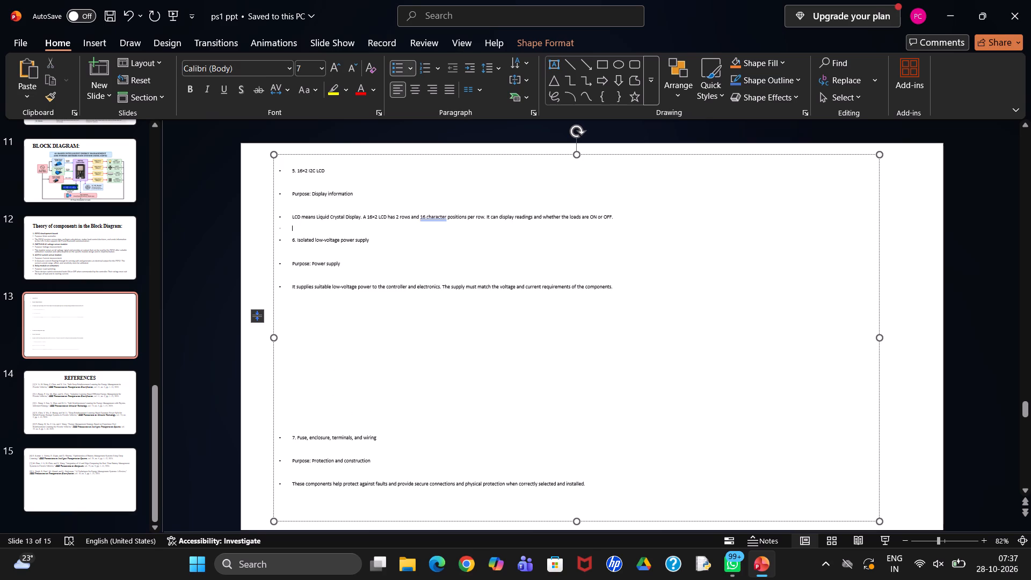
pyautogui.moveTo(309, 427); pyautogui.dragTo(306, 295)
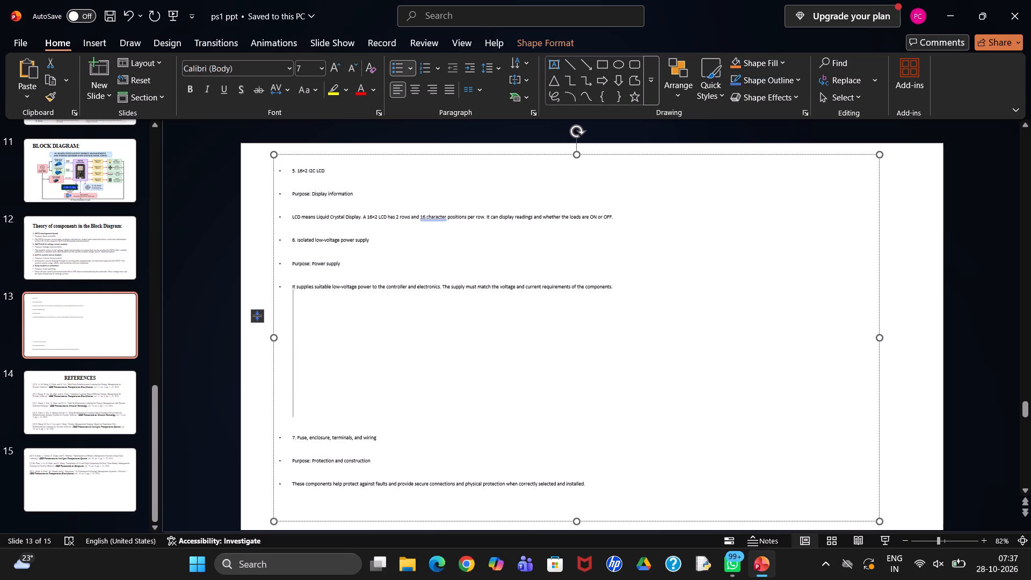
pyautogui.moveTo(306, 295); pyautogui.dragTo(306, 296)
pyautogui.press('BackSpace')
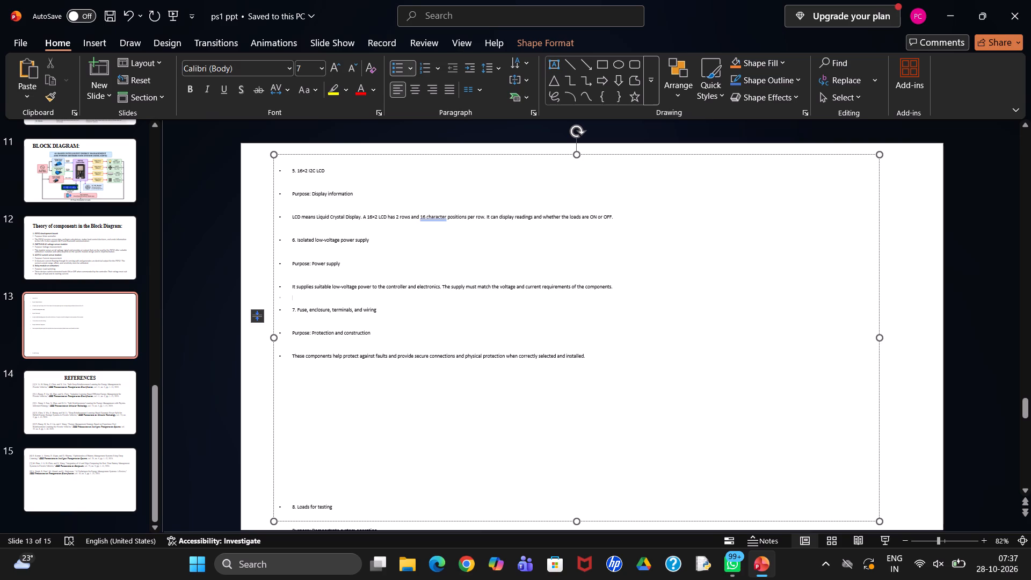
pyautogui.moveTo(293, 490); pyautogui.dragTo(301, 371)
pyautogui.moveTo(301, 371); pyautogui.dragTo(302, 367)
pyautogui.press('BackSpace')
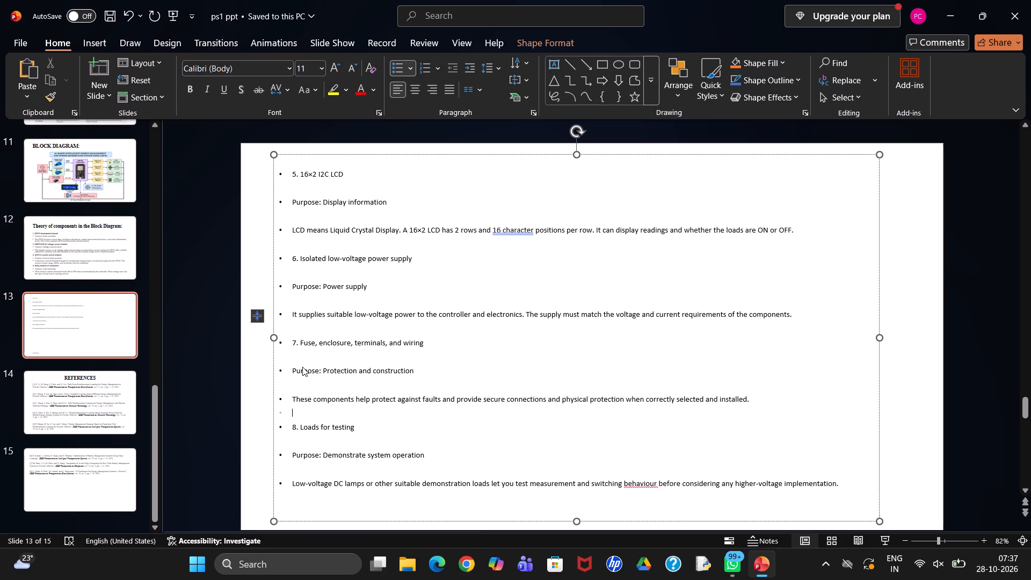
pyautogui.press('BackSpace')
pyautogui.press('BackSpace')
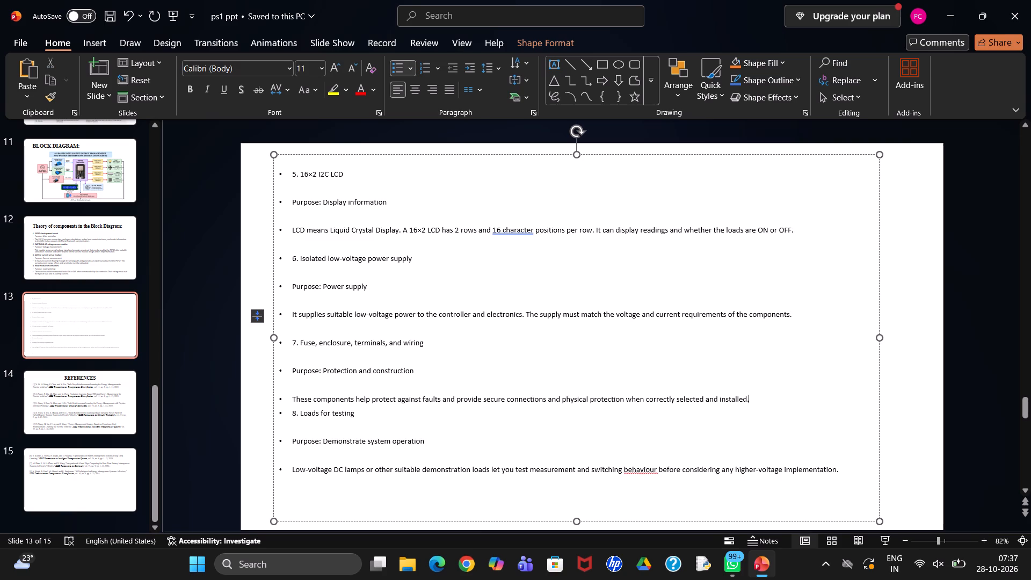
# Remove the blank lines above the heading, purpose and description of component 7 so its lines follow directly.
pyautogui.click(314, 386)
pyautogui.press('BackSpace')
pyautogui.press('BackSpace')
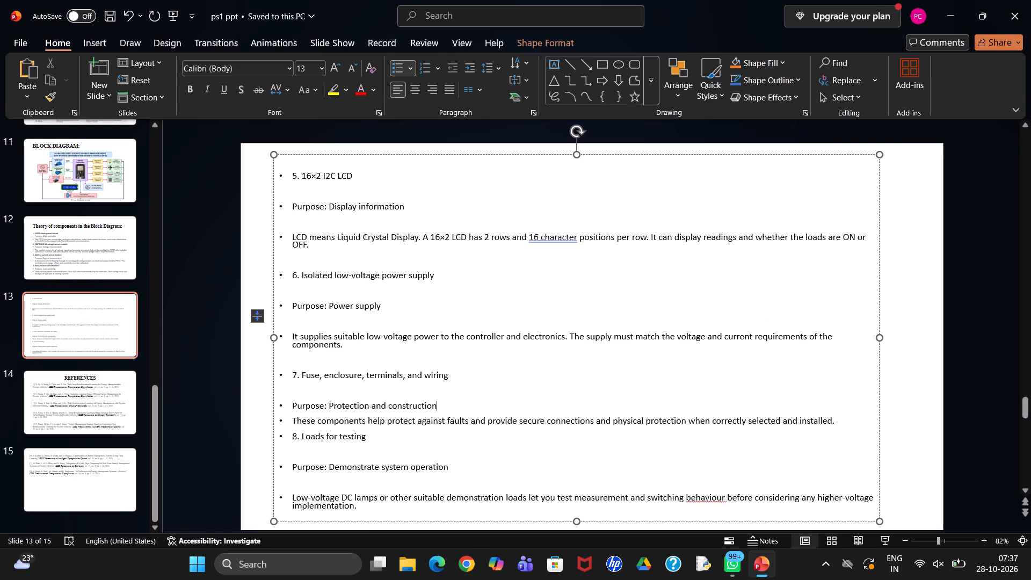
pyautogui.click(316, 392)
pyautogui.press('BackSpace')
pyautogui.press('BackSpace')
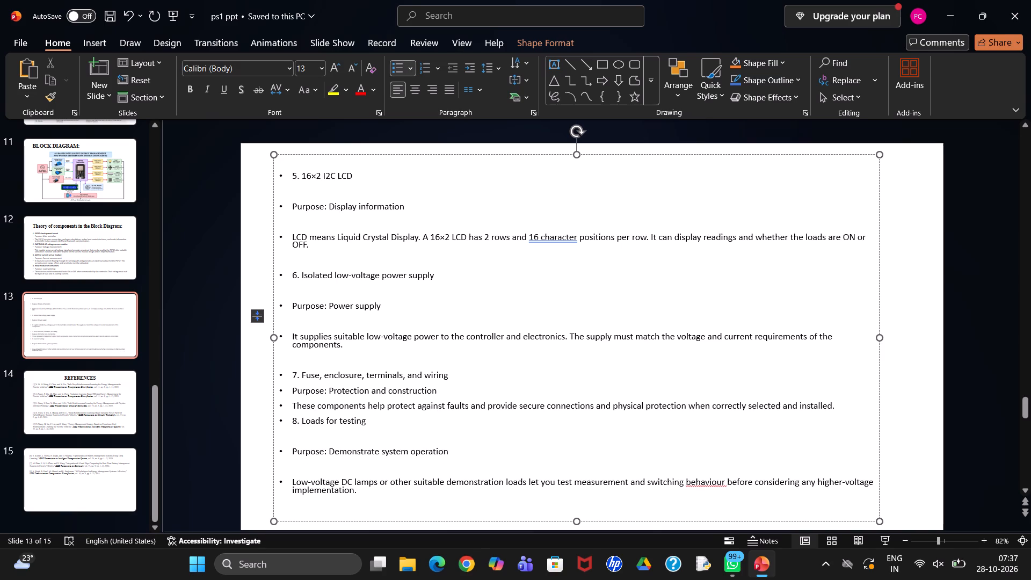
pyautogui.press('Up')
pyautogui.press('BackSpace')
pyautogui.press('BackSpace')
# Remove the blank lines above the description, purpose and heading of component 6.
pyautogui.press('Up')
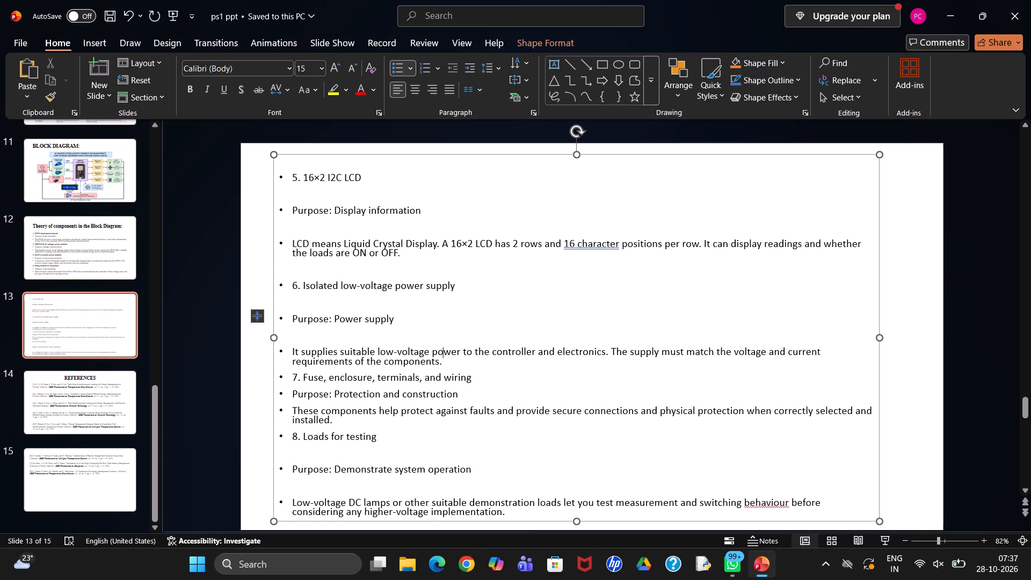
pyautogui.press('Up')
pyautogui.press('BackSpace')
pyautogui.press('BackSpace')
pyautogui.press('Up')
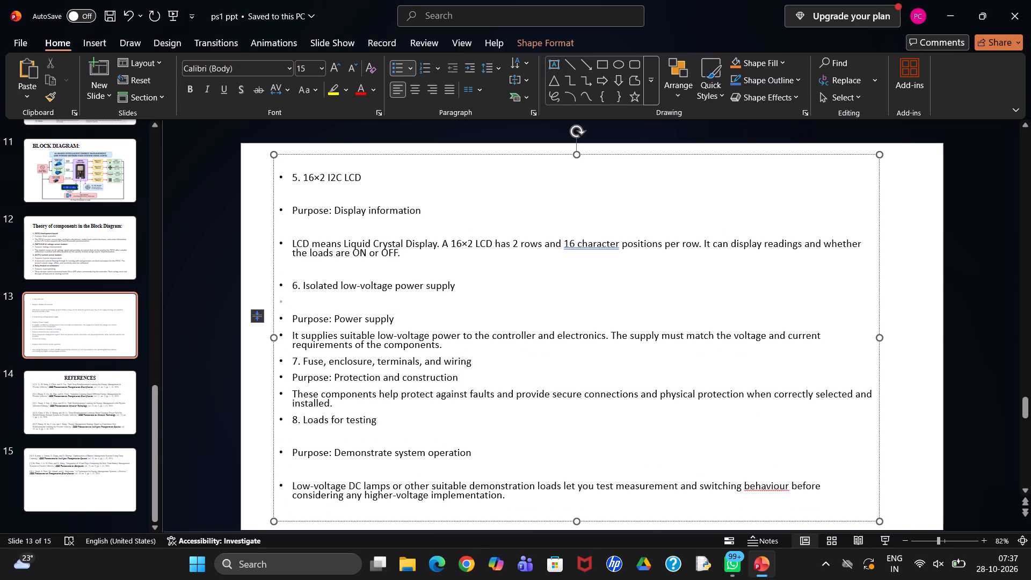
pyautogui.press('BackSpace')
pyautogui.press('BackSpace')
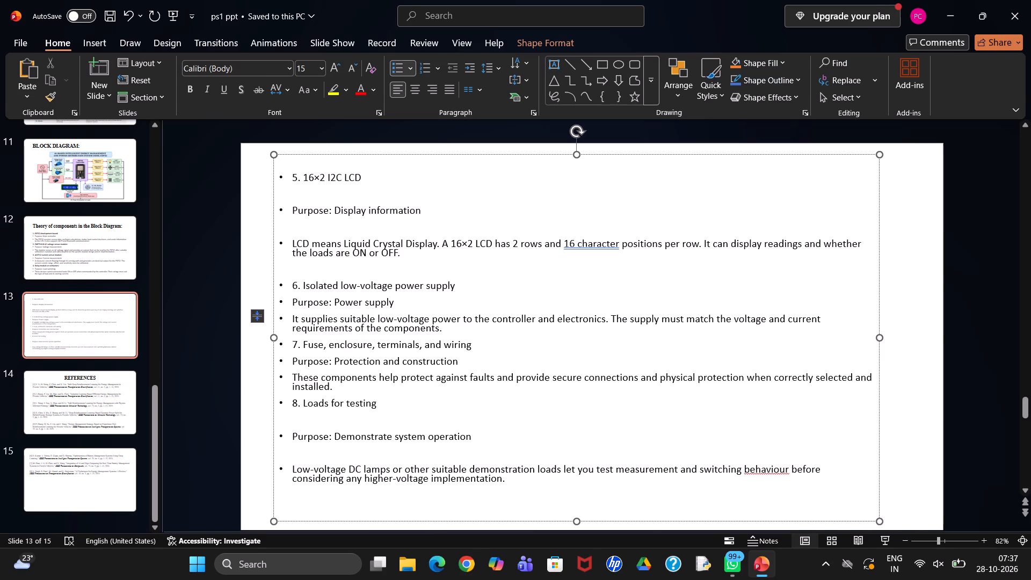
pyautogui.press('Up')
pyautogui.press('BackSpace')
pyautogui.press('BackSpace')
# Remove the blank lines above the description and purpose of component 5.
pyautogui.press('Up')
pyautogui.press('Up')
pyautogui.press('BackSpace')
pyautogui.press('BackSpace')
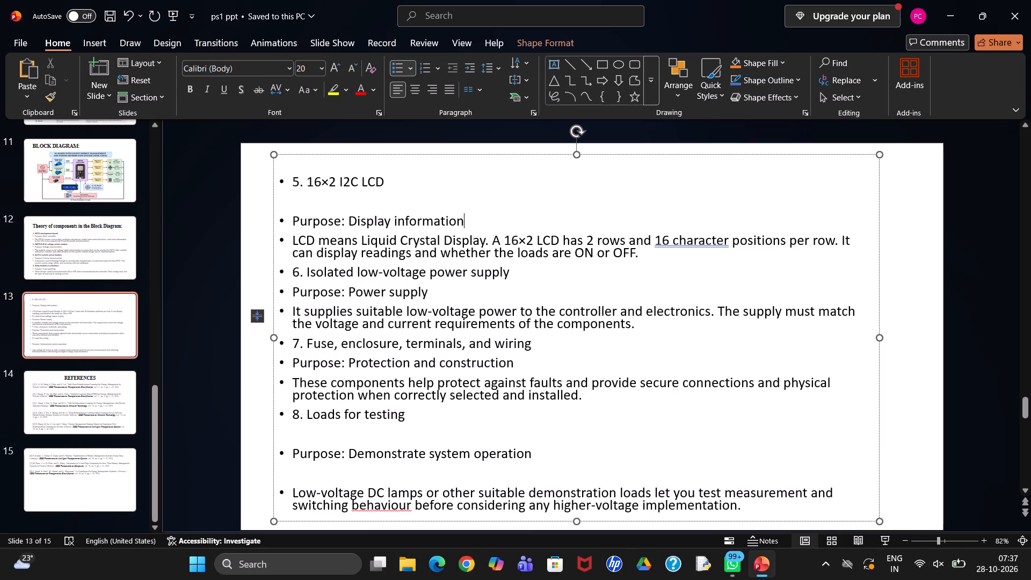
pyautogui.press('Up')
pyautogui.press('BackSpace')
pyautogui.press('BackSpace')
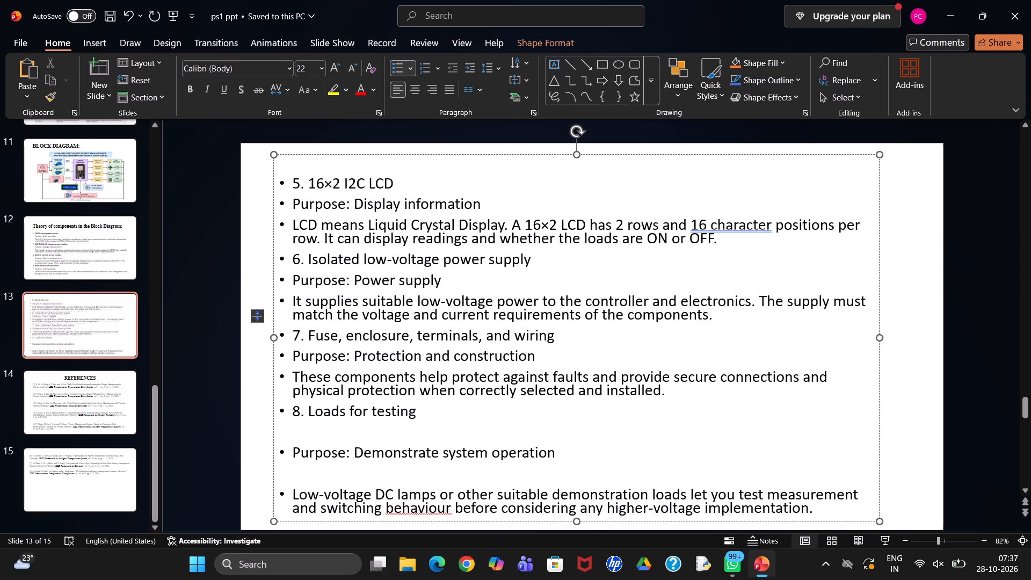
# Add a colon at the end of the headings "5. 16×2 I2C LCD" and "6. Isolated low-voltage power supply".
pyautogui.hotkey('shift', ':')
pyautogui.press('Down')
pyautogui.press('Down')
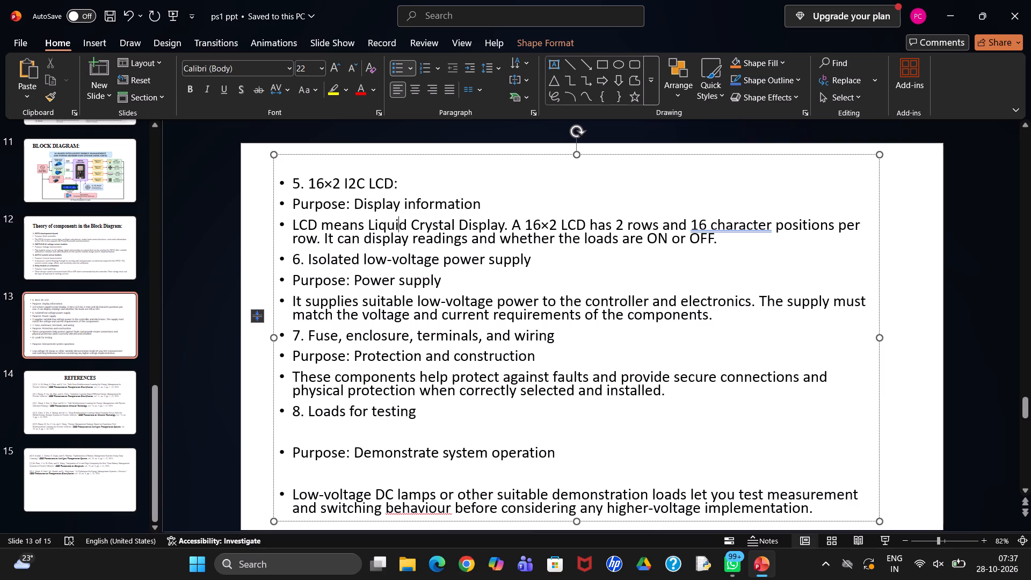
pyautogui.press('Down')
pyautogui.press('Right')
pyautogui.press('Right')
pyautogui.press('Right')
pyautogui.press('Right')
pyautogui.press('Right')
pyautogui.press('Right')
pyautogui.press('Right')
pyautogui.press('Right')
pyautogui.press('Down')
pyautogui.press('Right')
pyautogui.press('Right')
pyautogui.press('Right')
pyautogui.press('Right')
pyautogui.press('Right')
pyautogui.press('Right')
pyautogui.press('Right')
pyautogui.press('Right')
pyautogui.press('Right')
pyautogui.press('Right')
pyautogui.press('Right')
pyautogui.hotkey('shift', ':')
# Add a colon at the end of the headings "7. Fuse, enclosure, terminals, and wiring" and "8. Loads for testing".
pyautogui.press('Down')
pyautogui.press('Down')
pyautogui.press('Down')
pyautogui.press('Down')
pyautogui.press('Right')
pyautogui.press('Right')
pyautogui.press('Right')
pyautogui.hotkey('shift', ':')
pyautogui.press('Down')
pyautogui.press('Down')
pyautogui.press('Down')
pyautogui.press('Down')
pyautogui.hotkey('shift', ':')
# Remove the blank lines above the purpose and description of component 8 on slide 13.
pyautogui.press('Down')
pyautogui.press('BackSpace')
pyautogui.press('BackSpace')
pyautogui.press('Down')
pyautogui.press('Down')
pyautogui.press('BackSpace')
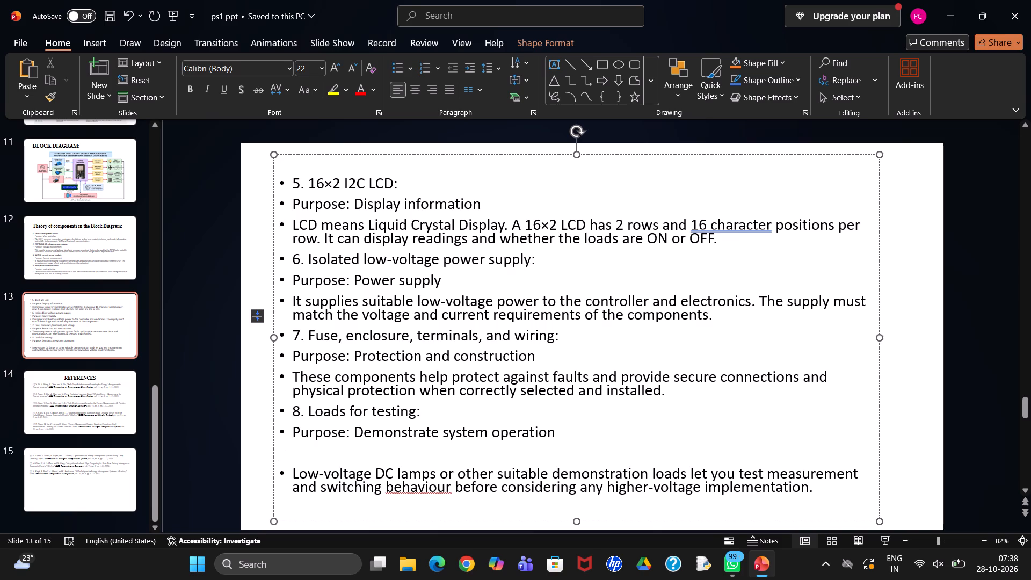
pyautogui.press('BackSpace')
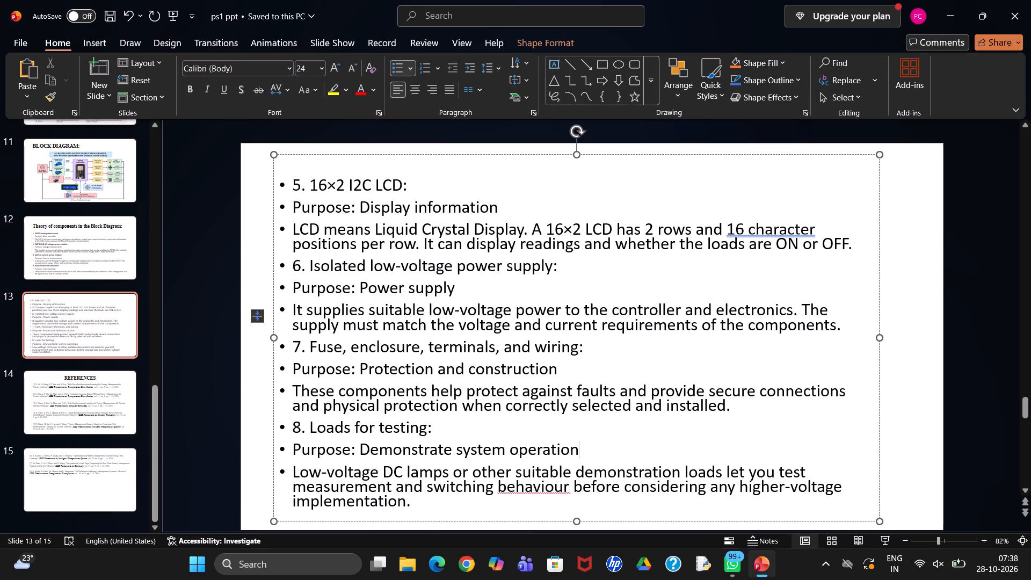
# Remove the bullets from the headings of components 5, 6, 7 and 8.
pyautogui.click(288, 184)
pyautogui.press('BackSpace')
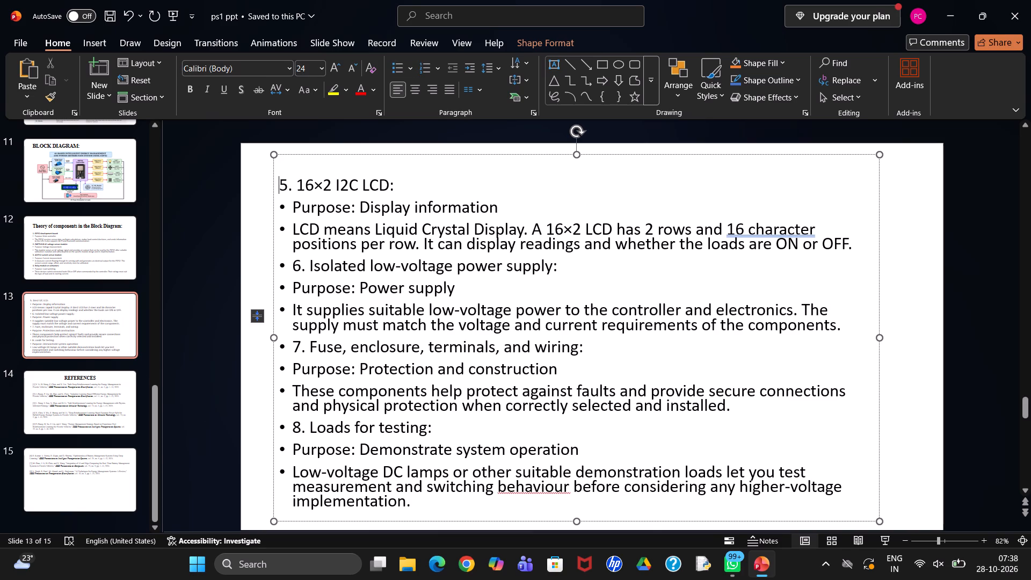
pyautogui.click(286, 267)
pyautogui.press('BackSpace')
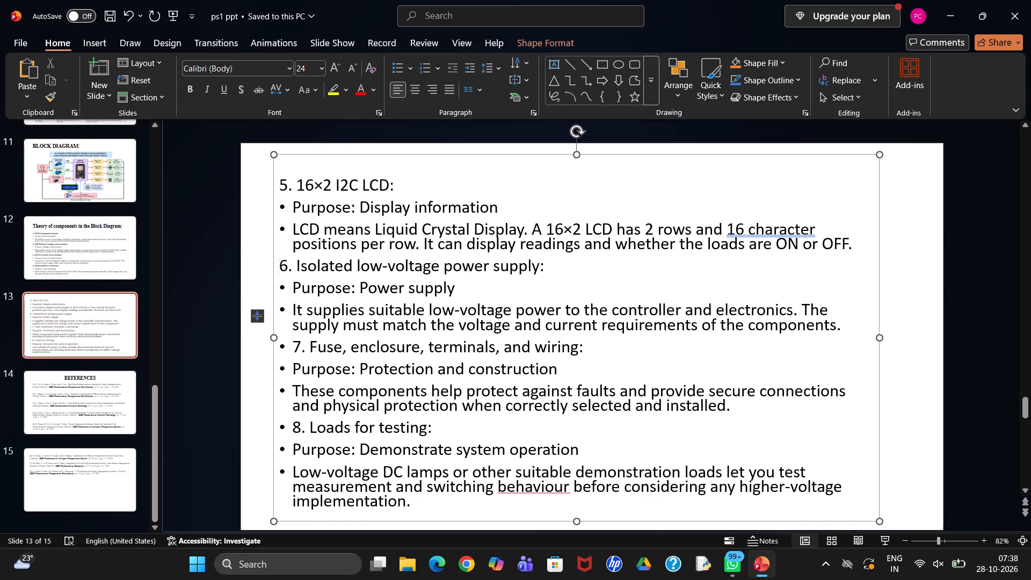
pyautogui.click(290, 353)
pyautogui.press('BackSpace')
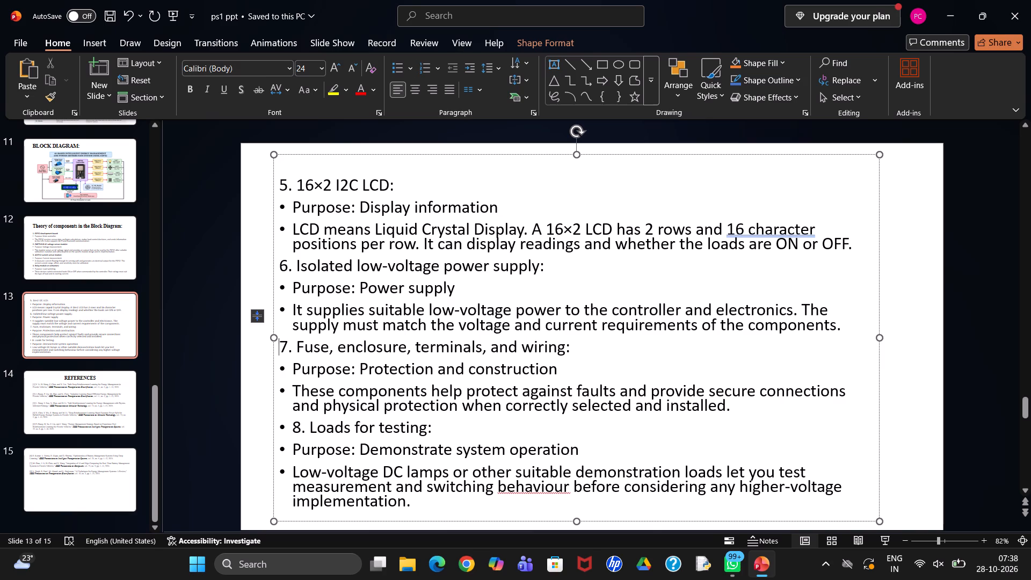
pyautogui.press('Down')
pyautogui.press('Down')
pyautogui.press('Down')
pyautogui.press('Down')
pyautogui.press('BackSpace')
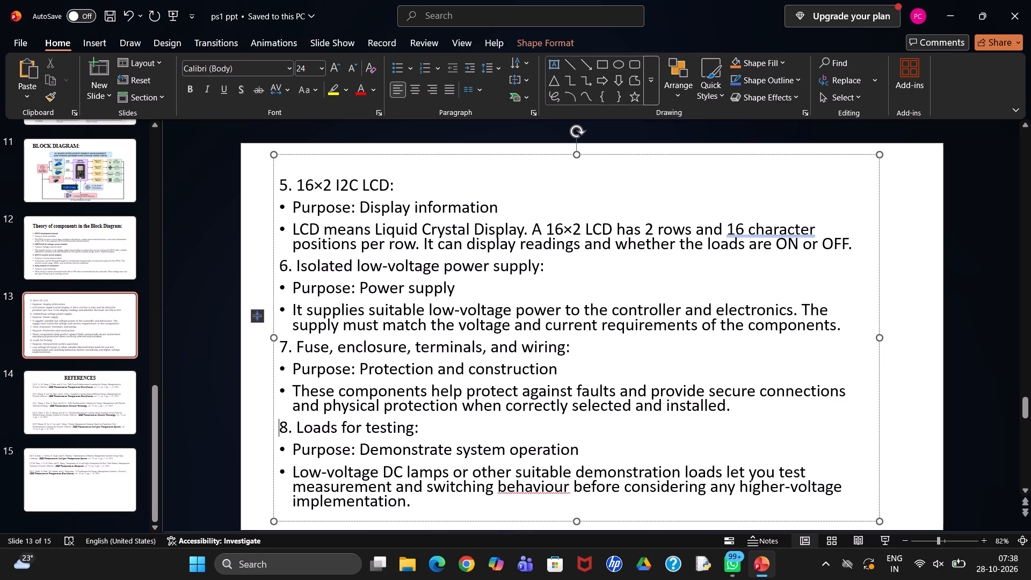
# Compare the component layout and heading formatting of slide 13 with slide 12 and the neighbouring slides.
pyautogui.scroll(1, 290, 353)
pyautogui.scroll(-2, 290, 353)
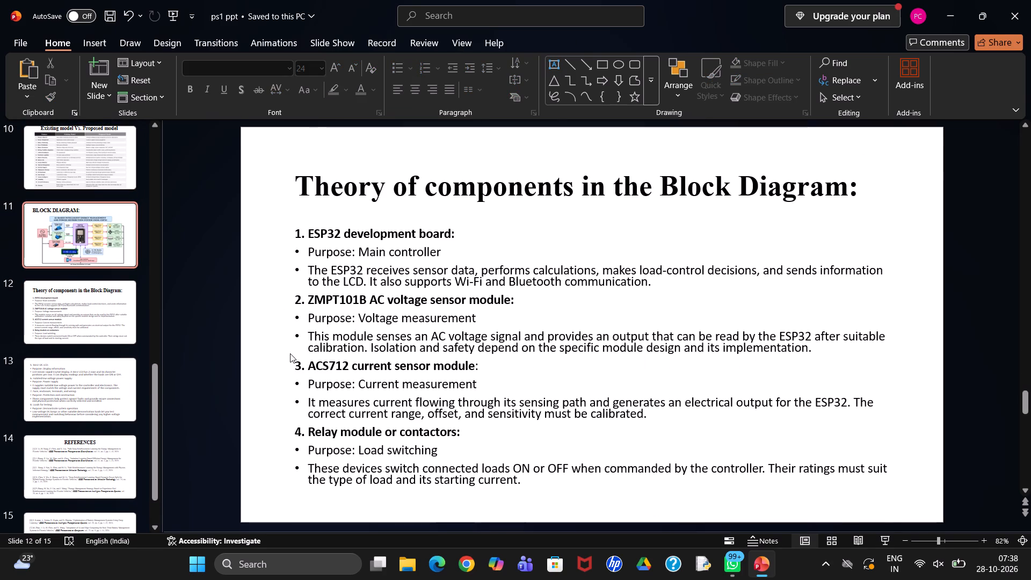
pyautogui.press('Up')
pyautogui.press('Up')
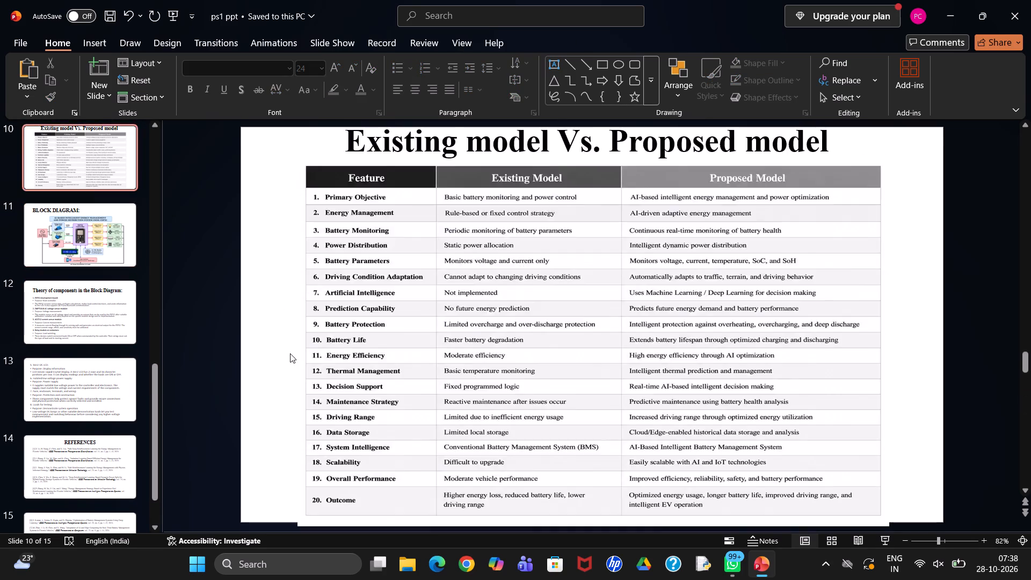
pyautogui.press('Down')
pyautogui.press('Down')
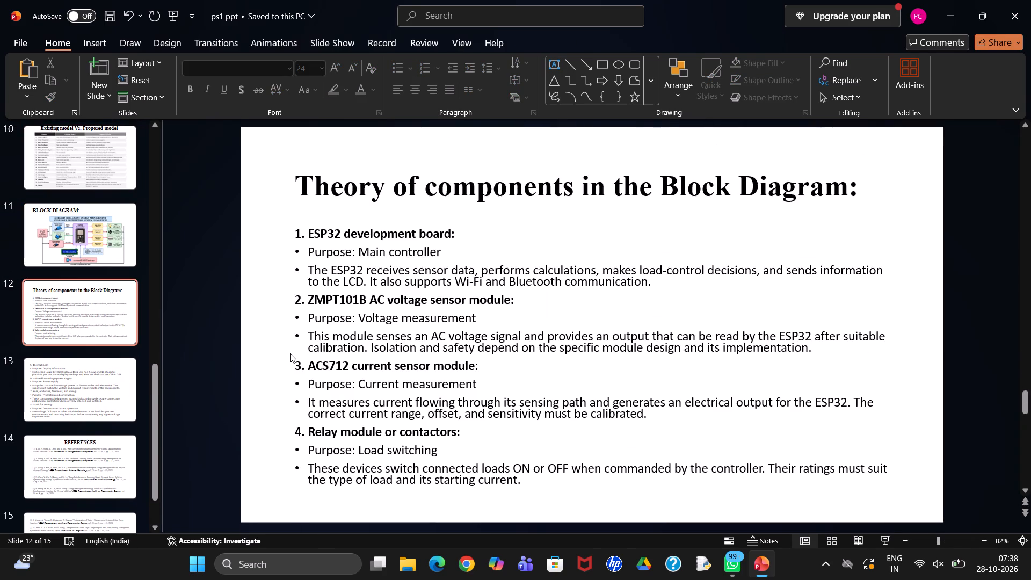
pyautogui.press('Down')
pyautogui.press('Up')
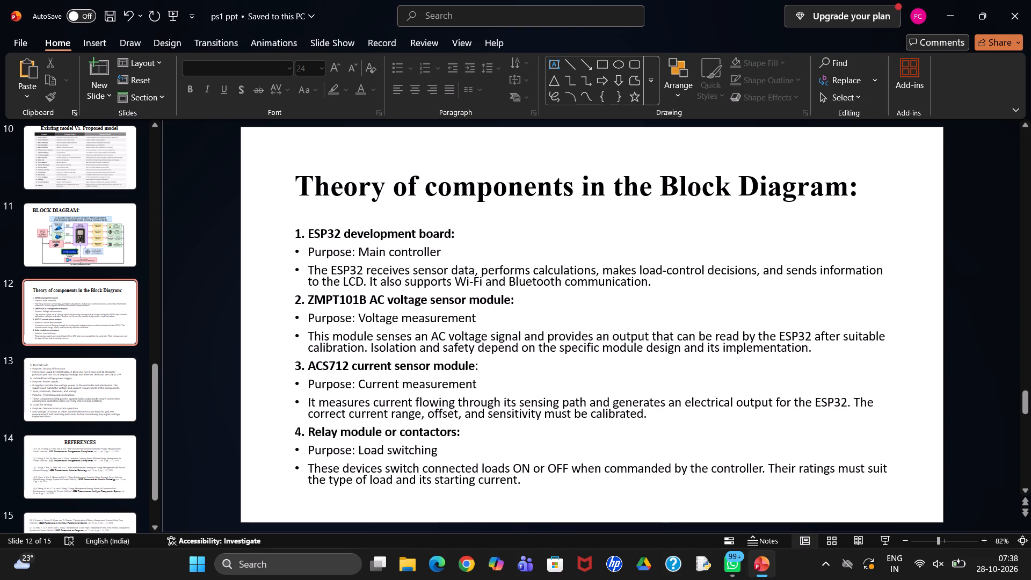
pyautogui.press('Down')
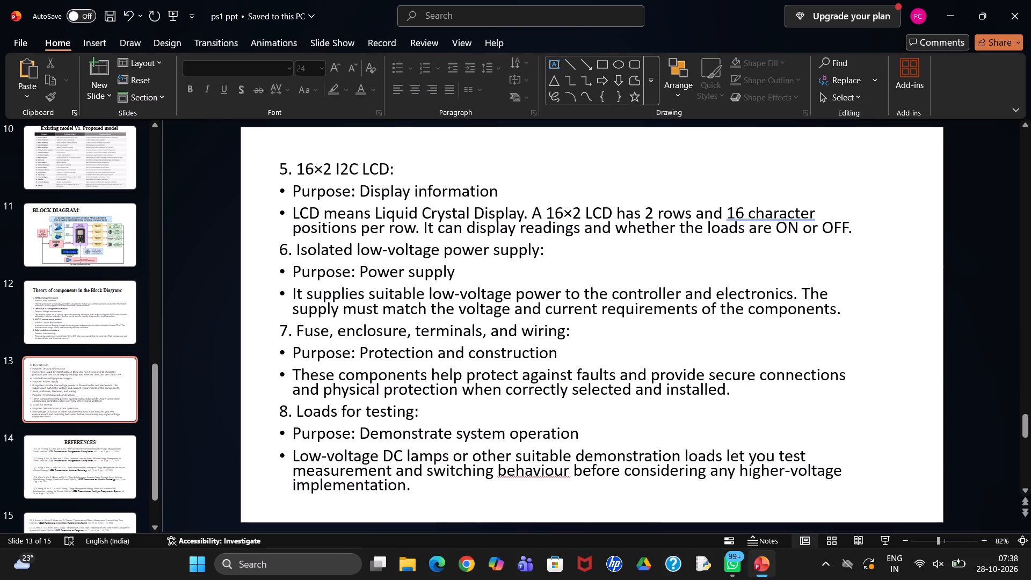
# Shrink the component text box on slide 13 by moving its upper-left corner inward and lowering its top edge.
pyautogui.click(434, 162)
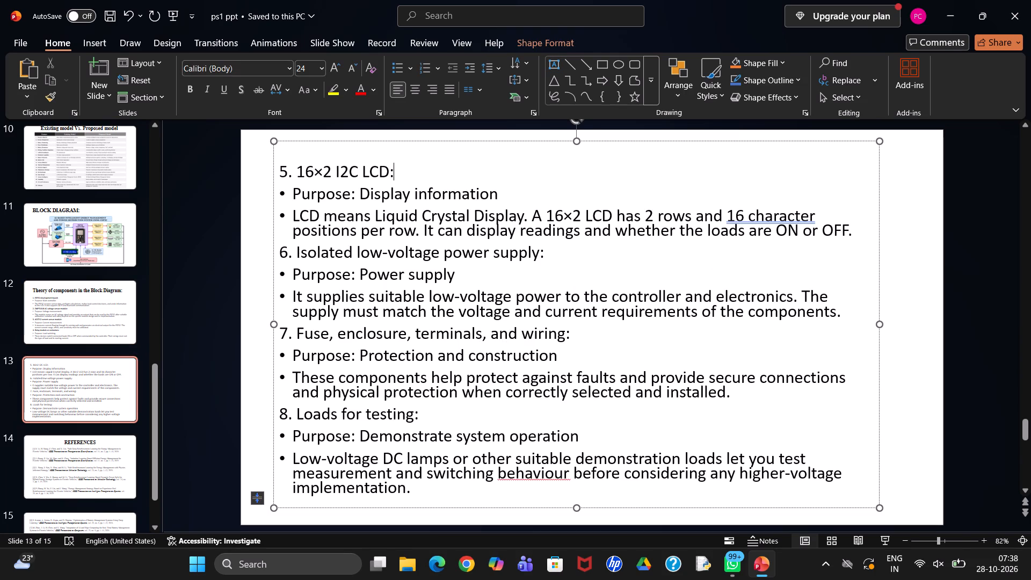
pyautogui.moveTo(273, 142); pyautogui.dragTo(303, 159)
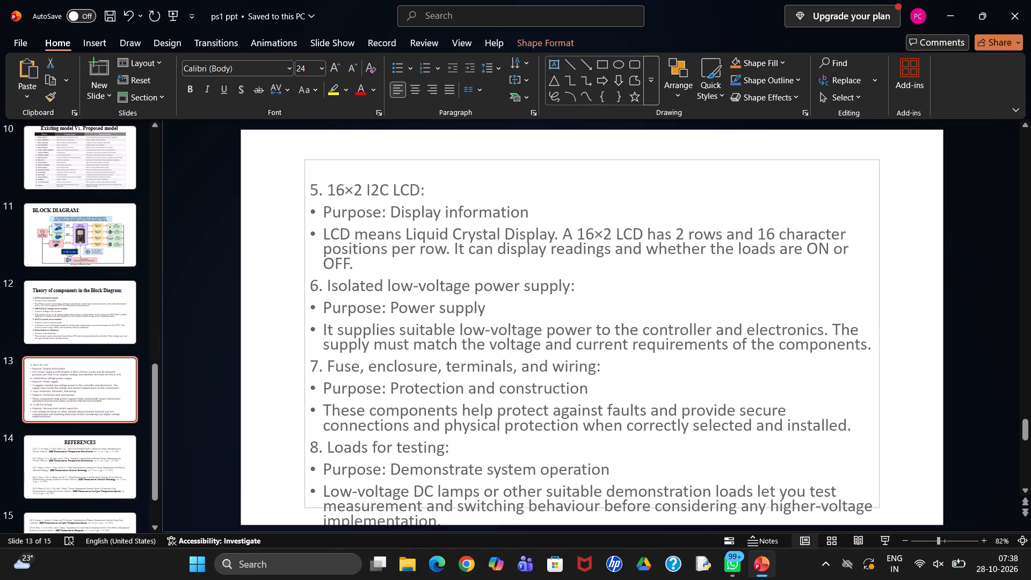
pyautogui.moveTo(303, 159); pyautogui.dragTo(299, 152)
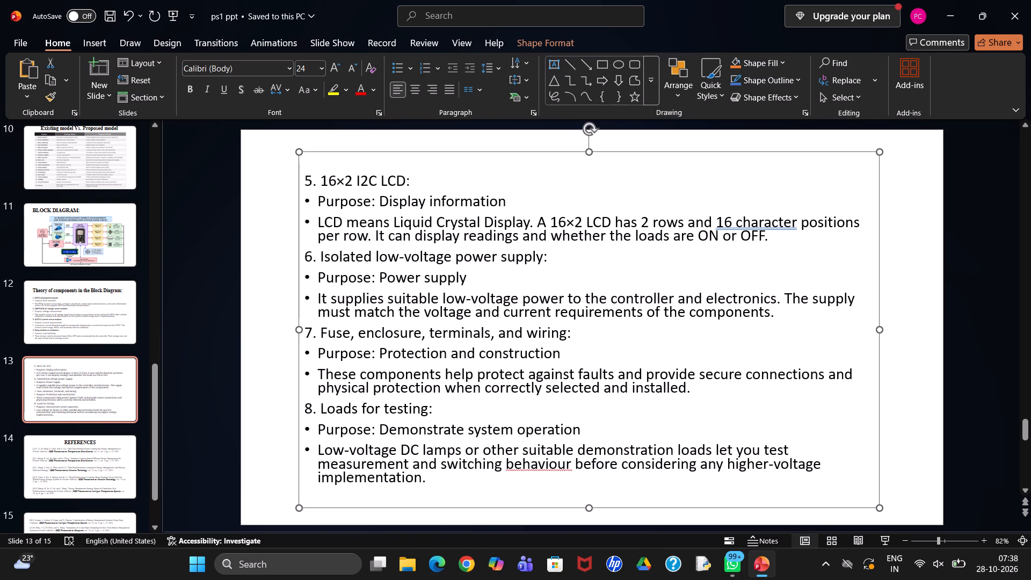
pyautogui.moveTo(587, 155); pyautogui.dragTo(589, 171)
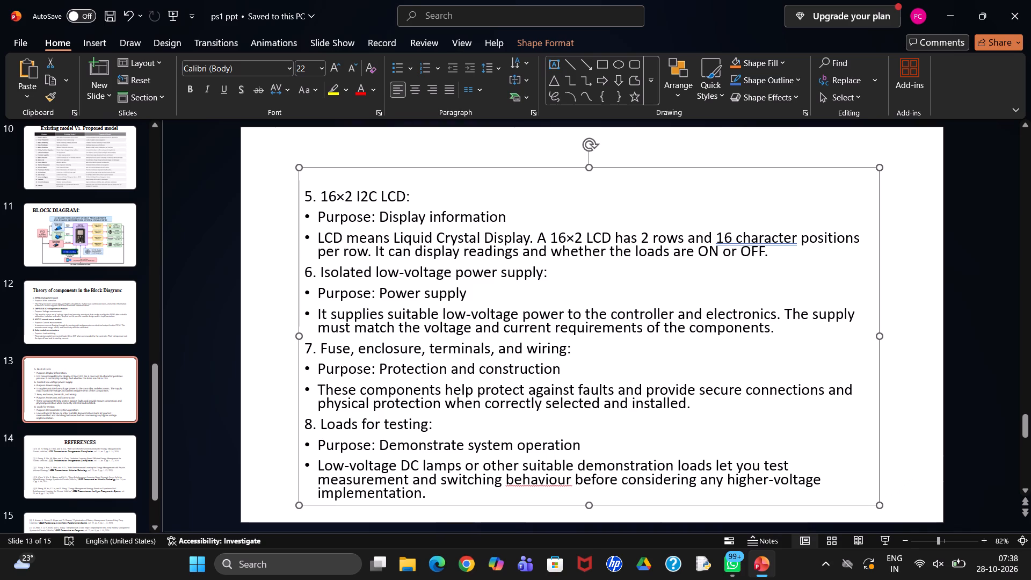
# Make the headings of components 7, 8, 6 and 5 on slide 13 bold.
pyautogui.moveTo(579, 350); pyautogui.dragTo(428, 357)
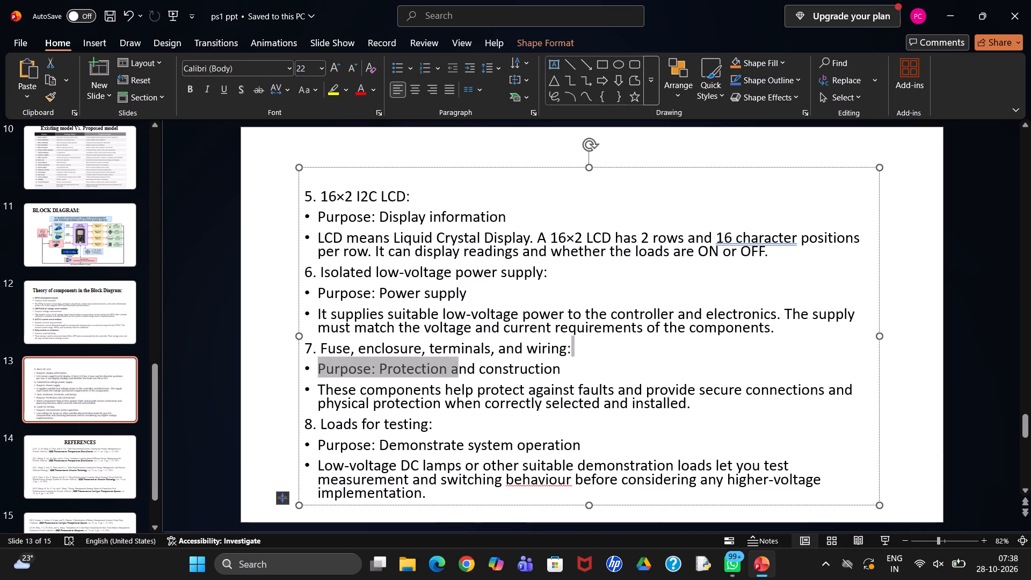
pyautogui.moveTo(428, 357); pyautogui.dragTo(308, 345)
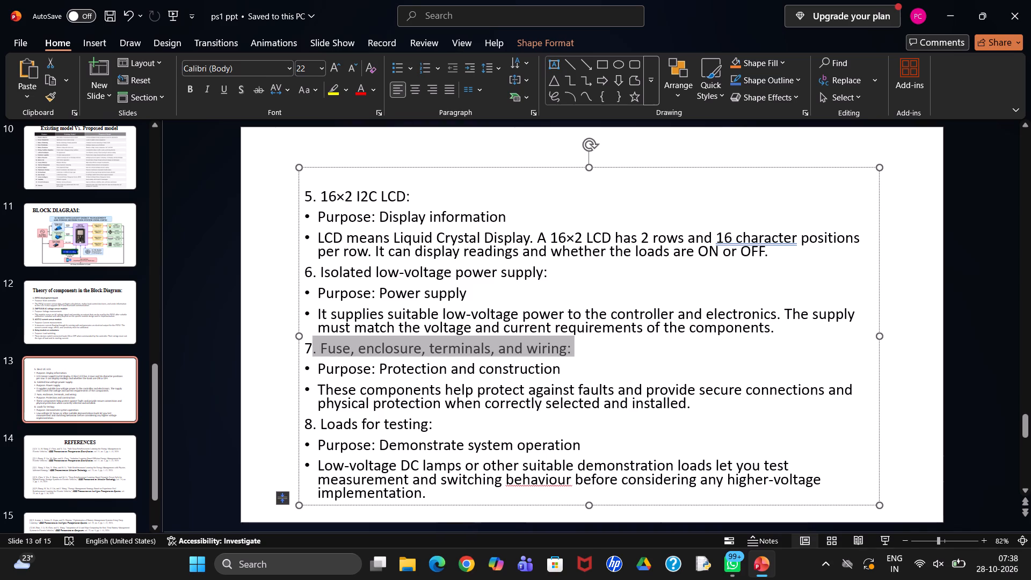
pyautogui.moveTo(308, 345); pyautogui.dragTo(306, 345)
pyautogui.click(317, 322)
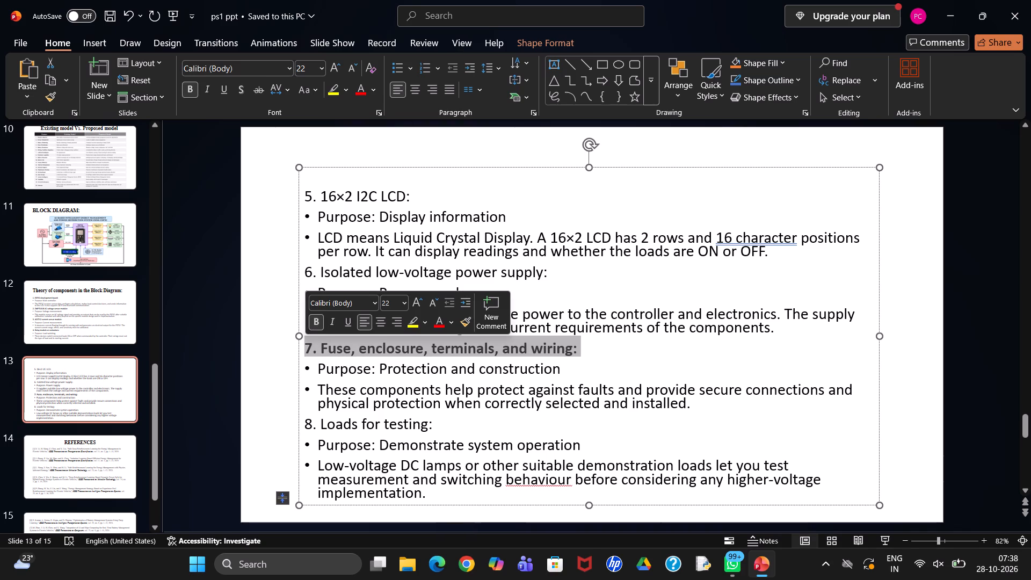
pyautogui.moveTo(444, 422); pyautogui.dragTo(308, 425)
pyautogui.click(317, 402)
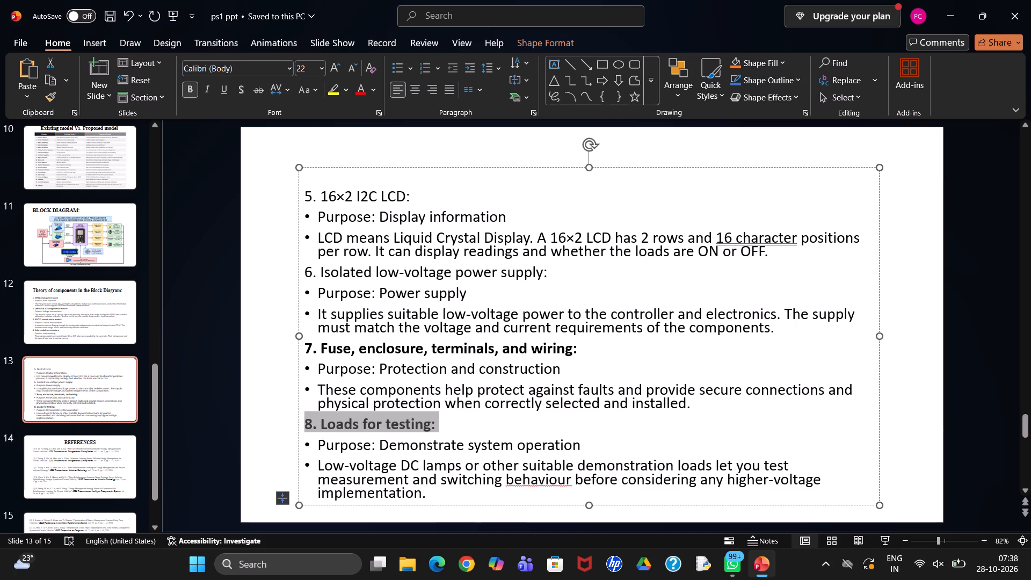
pyautogui.moveTo(551, 273); pyautogui.dragTo(303, 274)
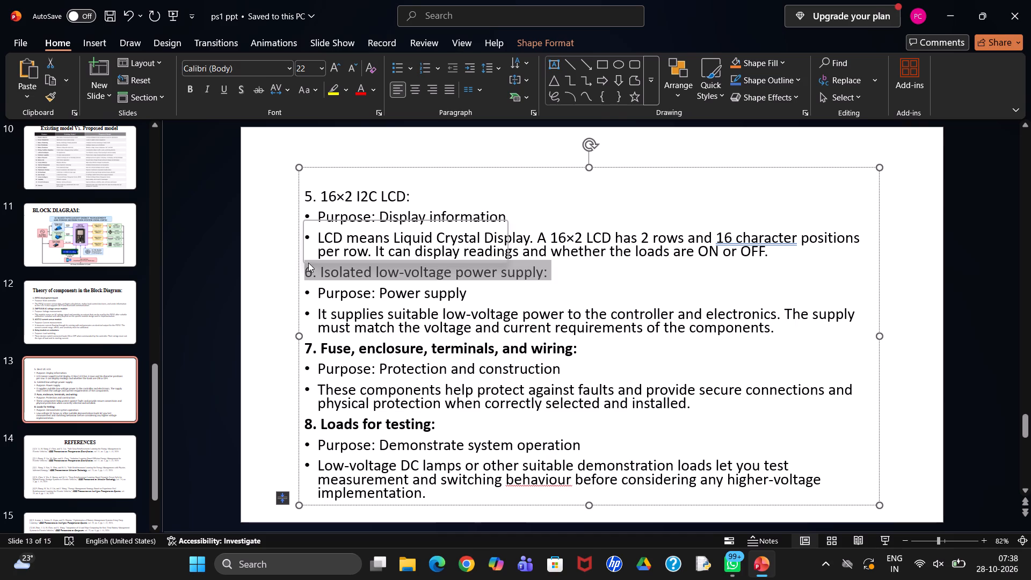
pyautogui.click(311, 254)
pyautogui.moveTo(415, 194); pyautogui.dragTo(346, 195)
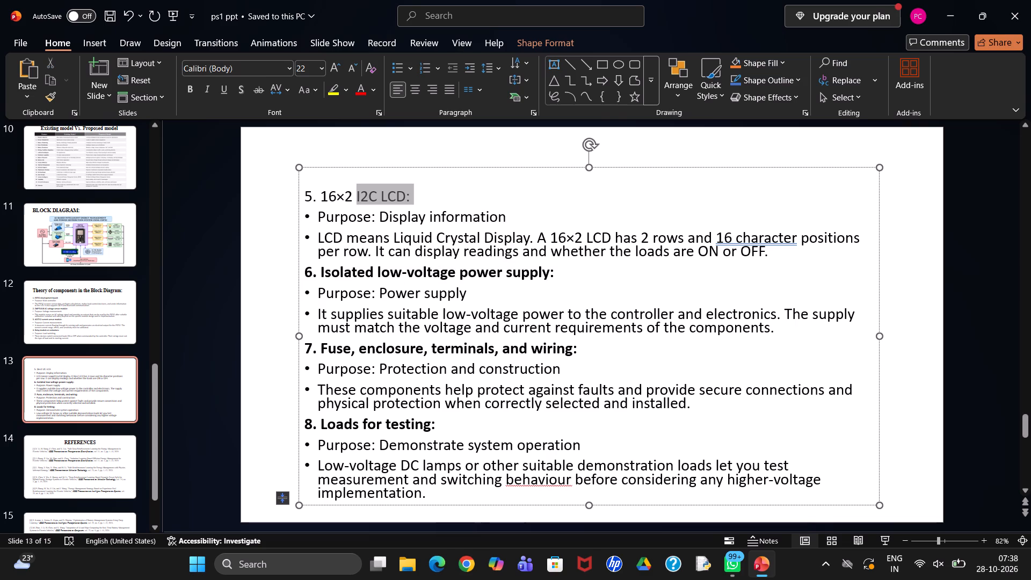
pyautogui.moveTo(346, 195); pyautogui.dragTo(304, 198)
pyautogui.click(312, 178)
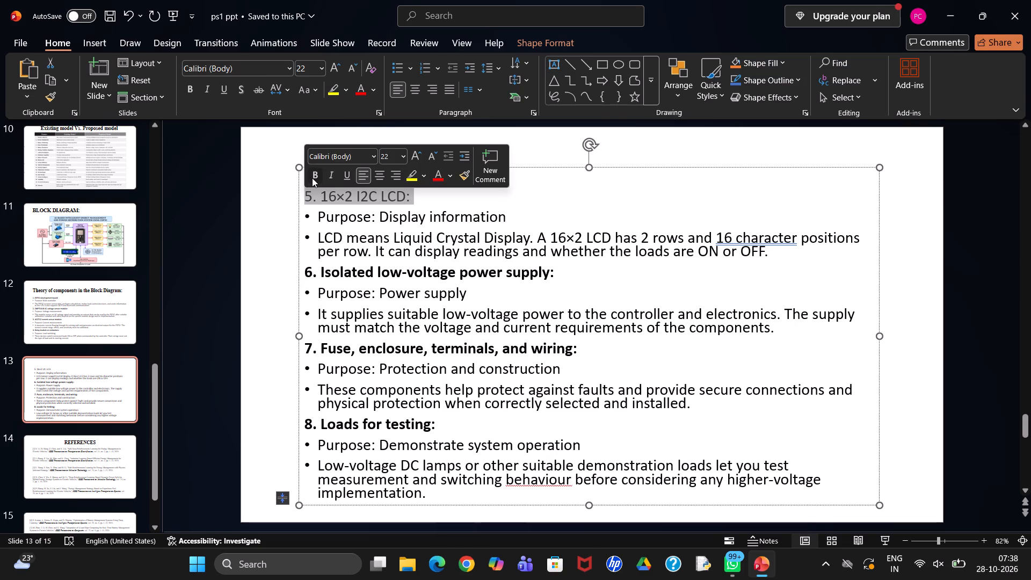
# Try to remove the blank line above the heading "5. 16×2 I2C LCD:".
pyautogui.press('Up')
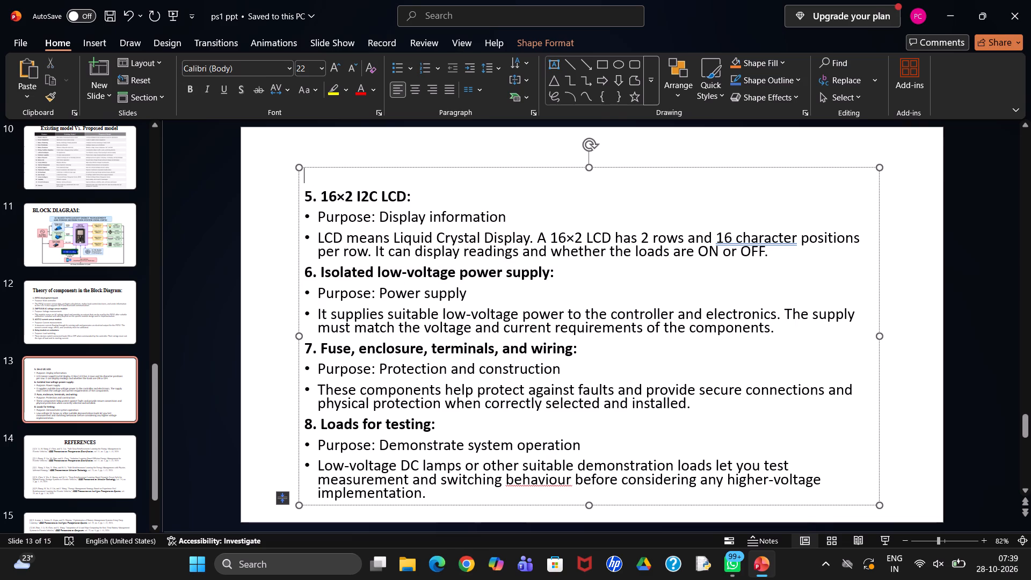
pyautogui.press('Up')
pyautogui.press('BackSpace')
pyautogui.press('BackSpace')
# Set the font size of all text for components 5 to 8 to 18 points.
pyautogui.moveTo(305, 190); pyautogui.dragTo(447, 545)
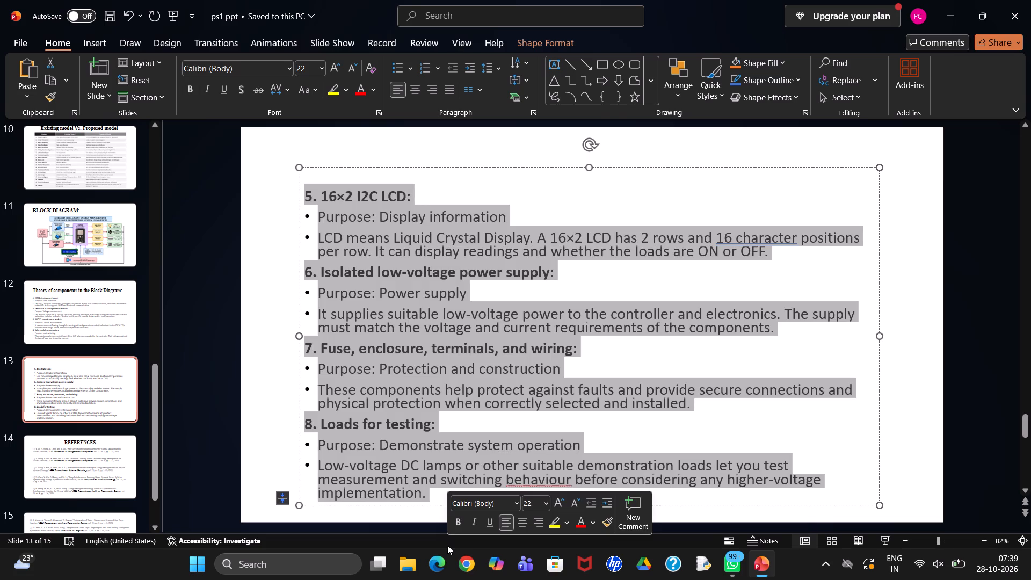
pyautogui.click(324, 68)
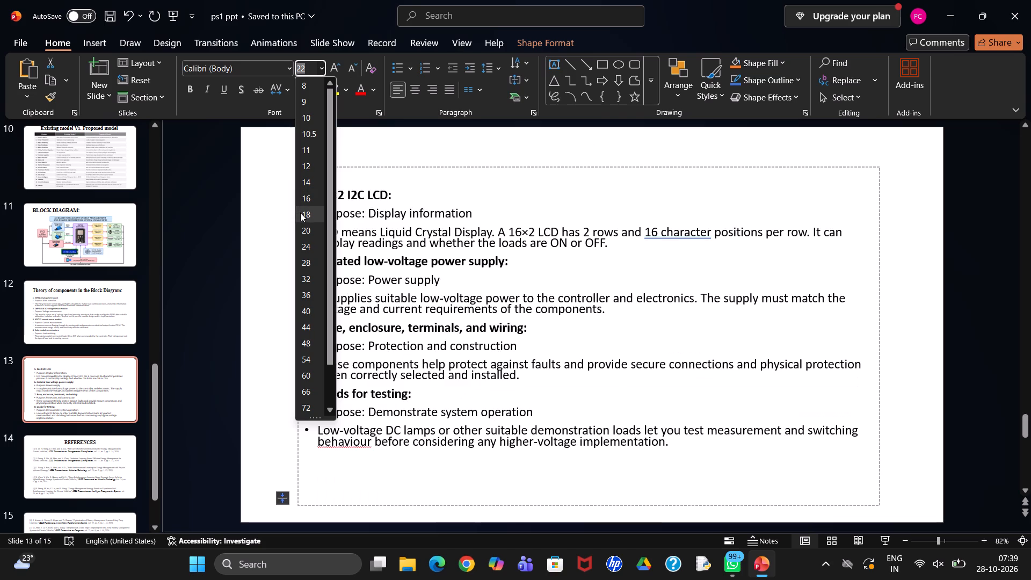
pyautogui.click(300, 213)
pyautogui.doubleClick(320, 69)
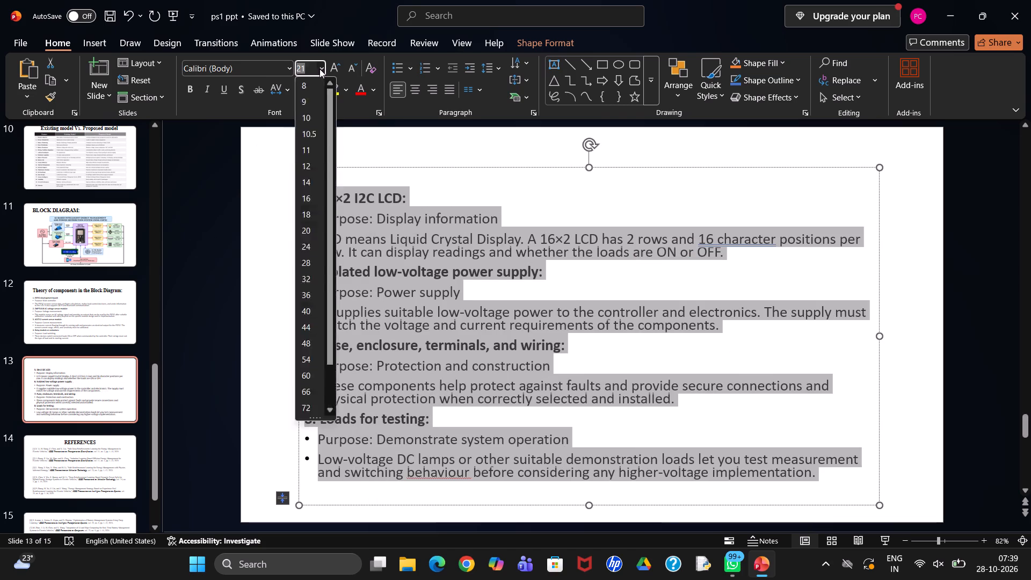
pyautogui.click(320, 70)
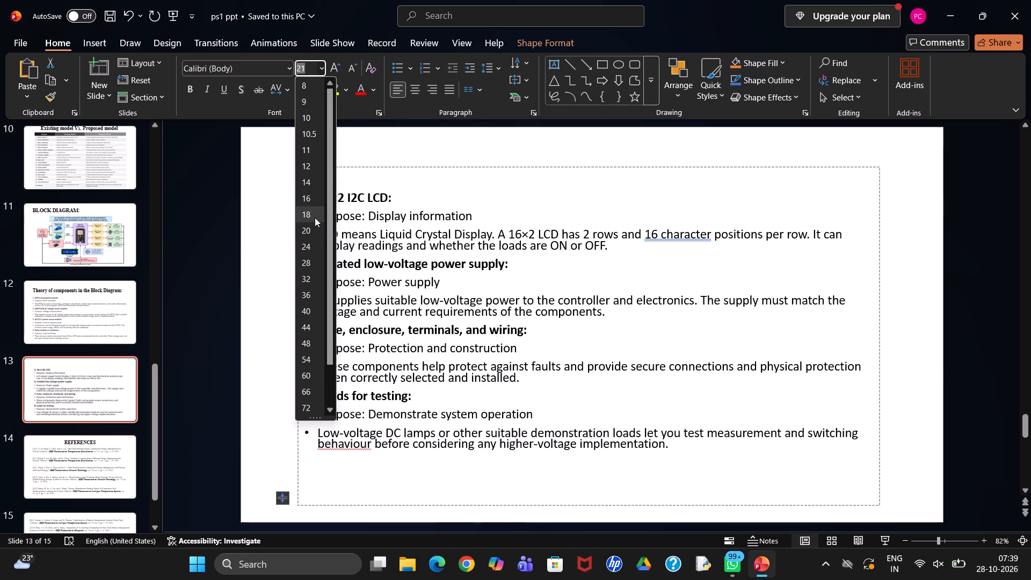
pyautogui.click(315, 218)
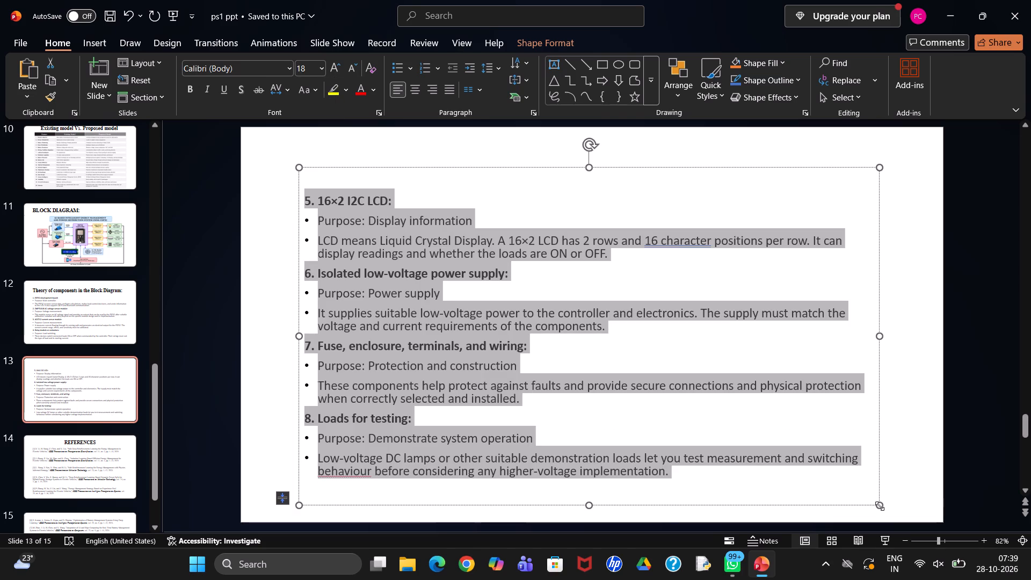
# Shrink the component text box on slide 13 by moving its lower-right corner inward, just below the component 8 description.
pyautogui.moveTo(881, 506); pyautogui.dragTo(854, 487)
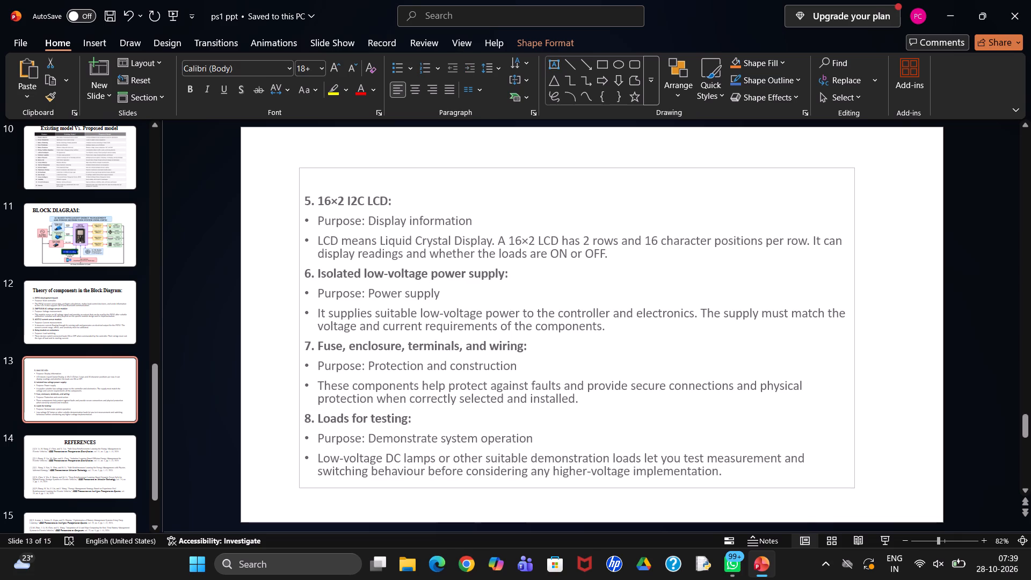
pyautogui.moveTo(854, 487); pyautogui.dragTo(851, 462)
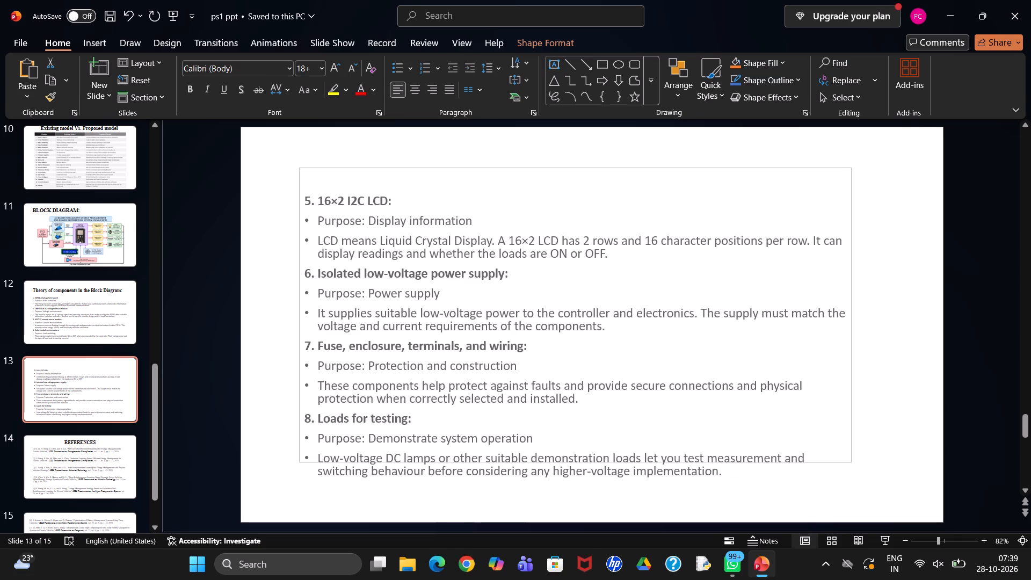
pyautogui.moveTo(851, 462); pyautogui.dragTo(855, 475)
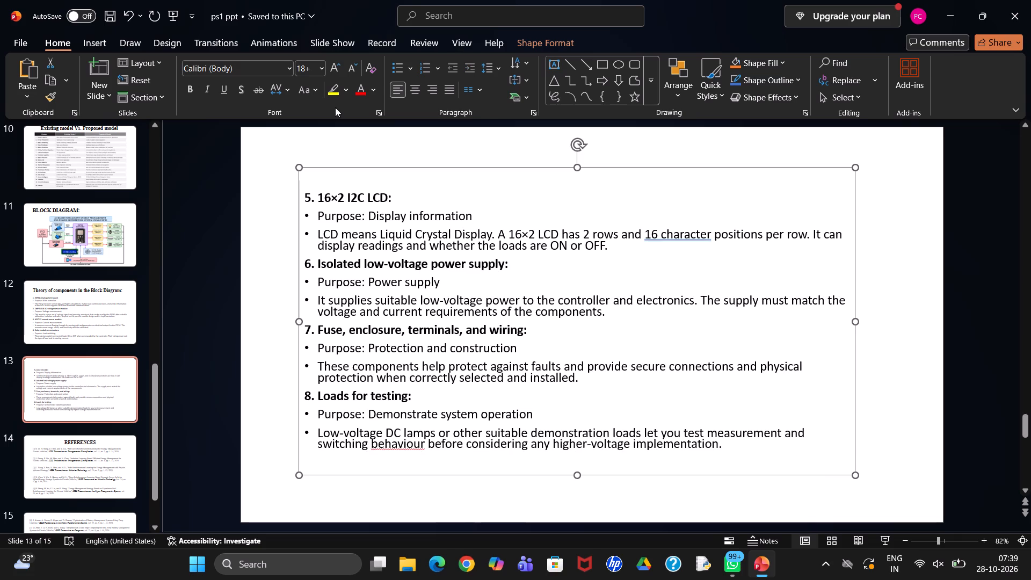
# Set the font size of all the text for components 5 to 8 on slide 13 to 18 points.
pyautogui.click(323, 66)
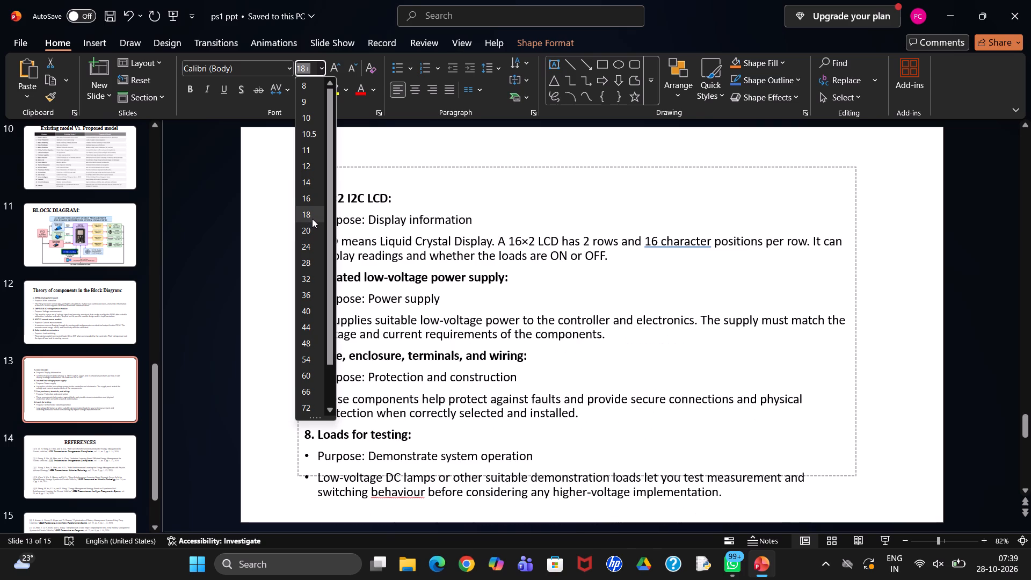
pyautogui.click(312, 219)
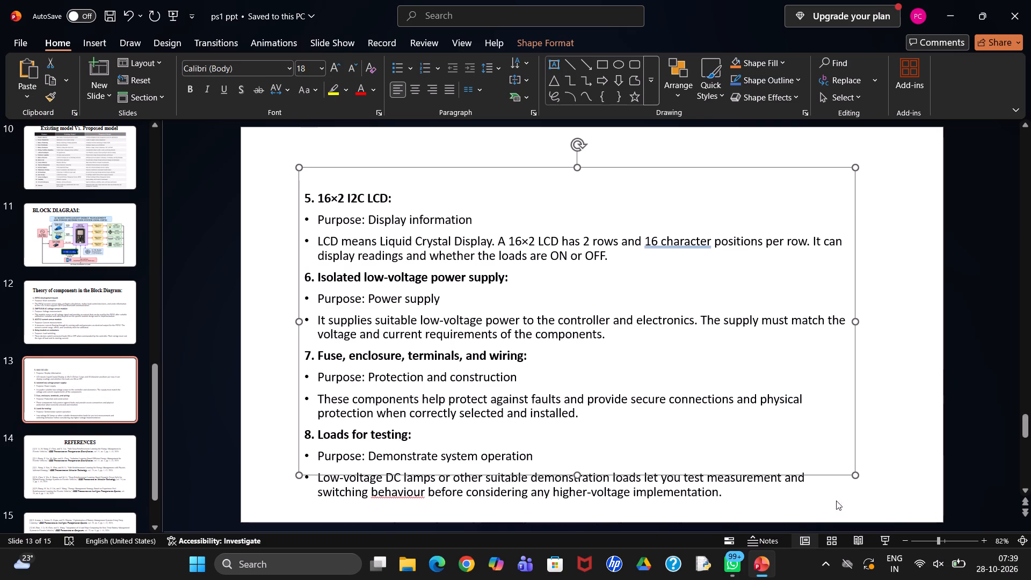
# Enlarge the component text box on slide 13 by extending its lower edge below the component 8 description and raising its upper edge slightly.
pyautogui.moveTo(854, 475); pyautogui.dragTo(860, 497)
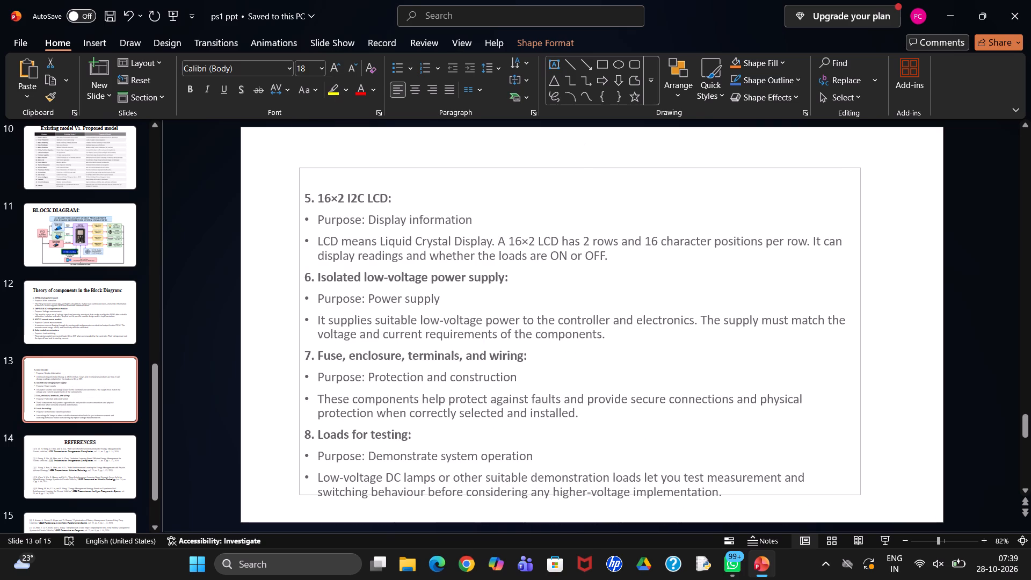
pyautogui.moveTo(860, 497); pyautogui.dragTo(860, 502)
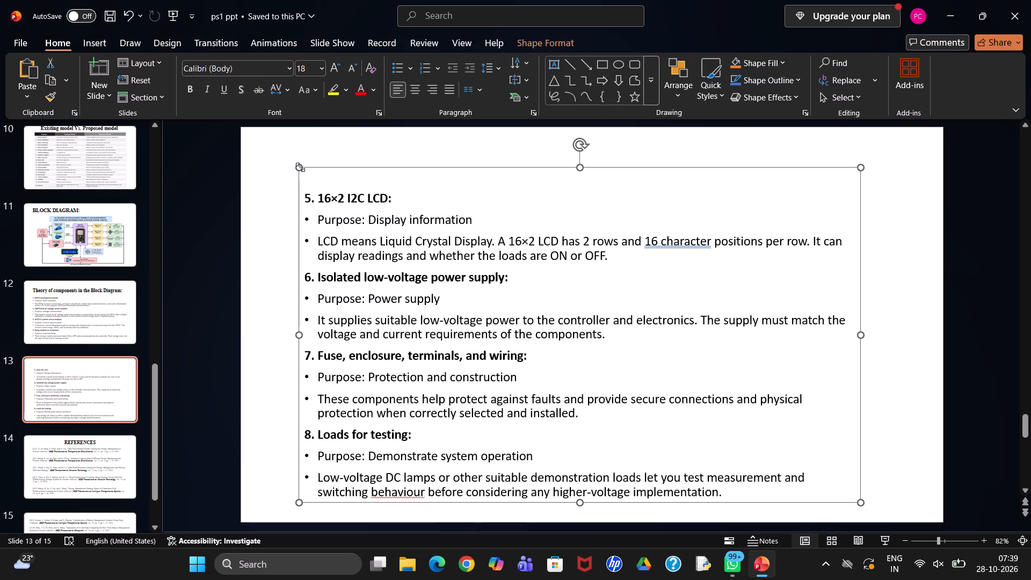
pyautogui.moveTo(300, 167); pyautogui.dragTo(300, 154)
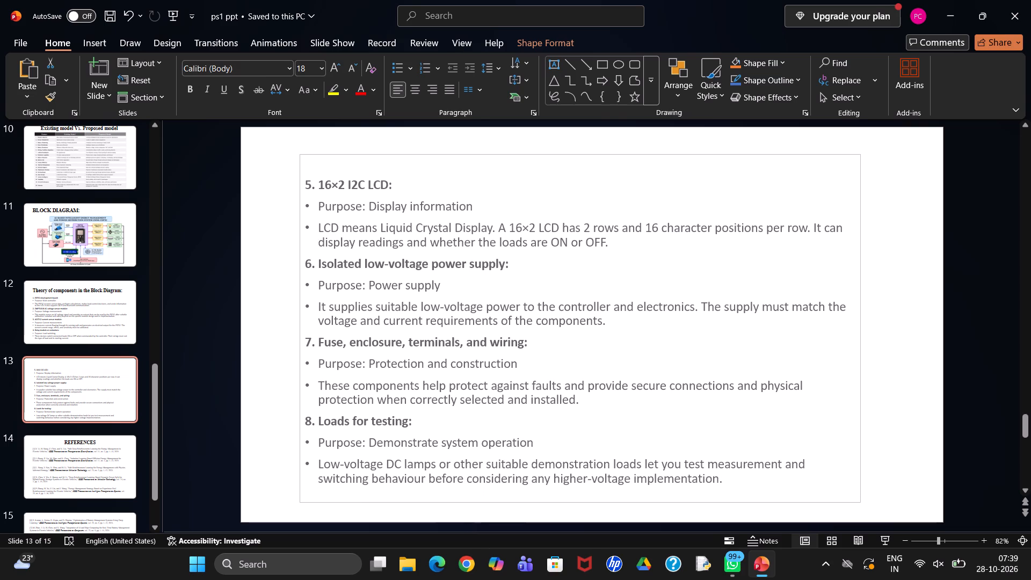
pyautogui.moveTo(300, 154); pyautogui.dragTo(300, 158)
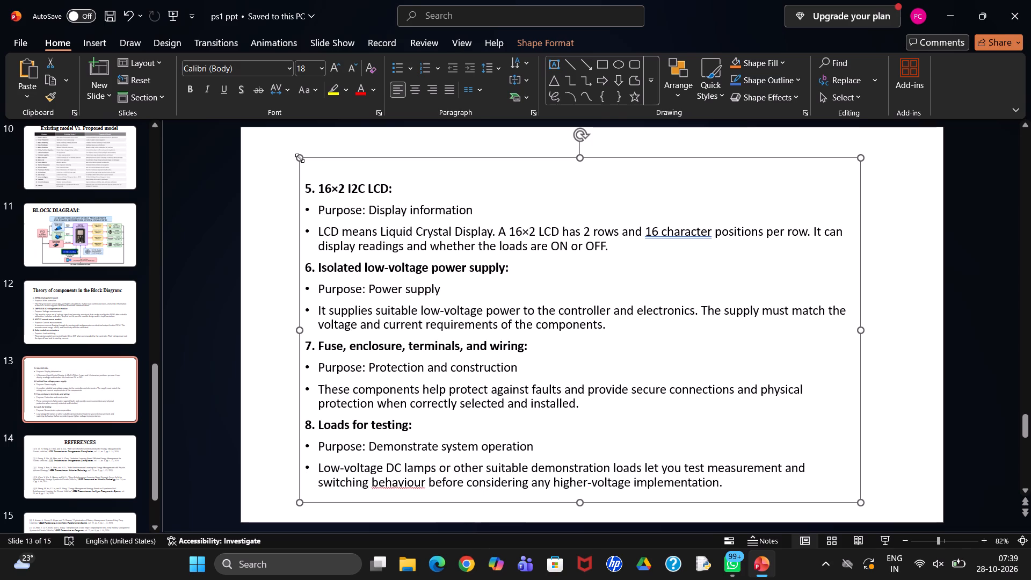
pyautogui.click(187, 284)
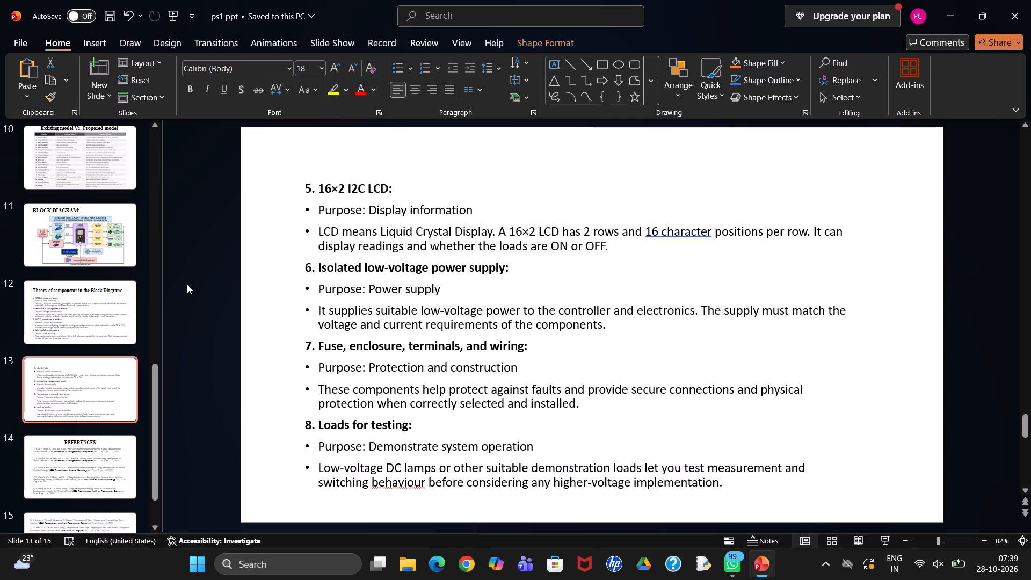
# Compare the block diagram on slide 11 with the component theory on slides 12 and 13.
pyautogui.press('Up')
pyautogui.press('Up')
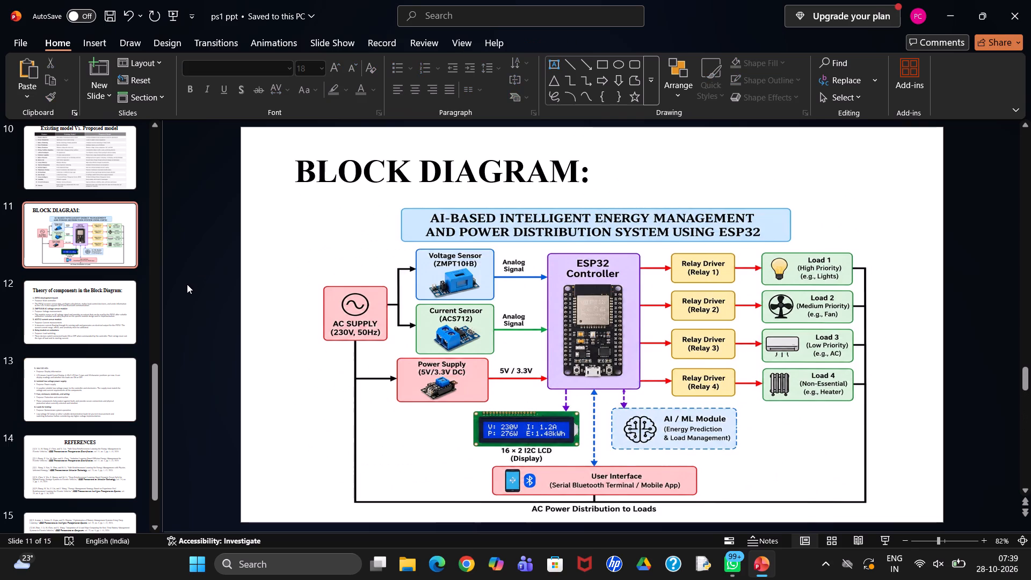
pyautogui.press('Down')
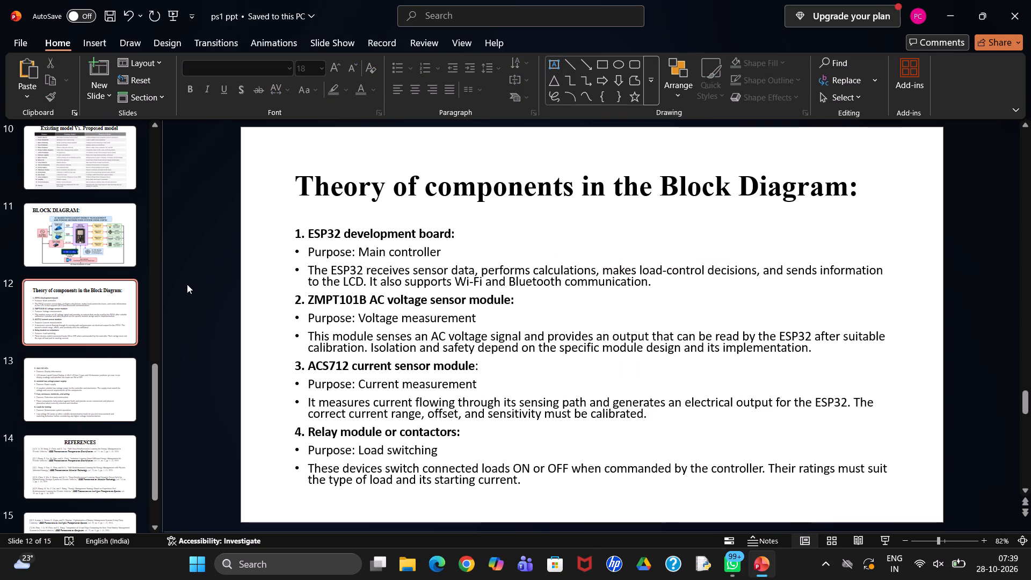
pyautogui.press('Down')
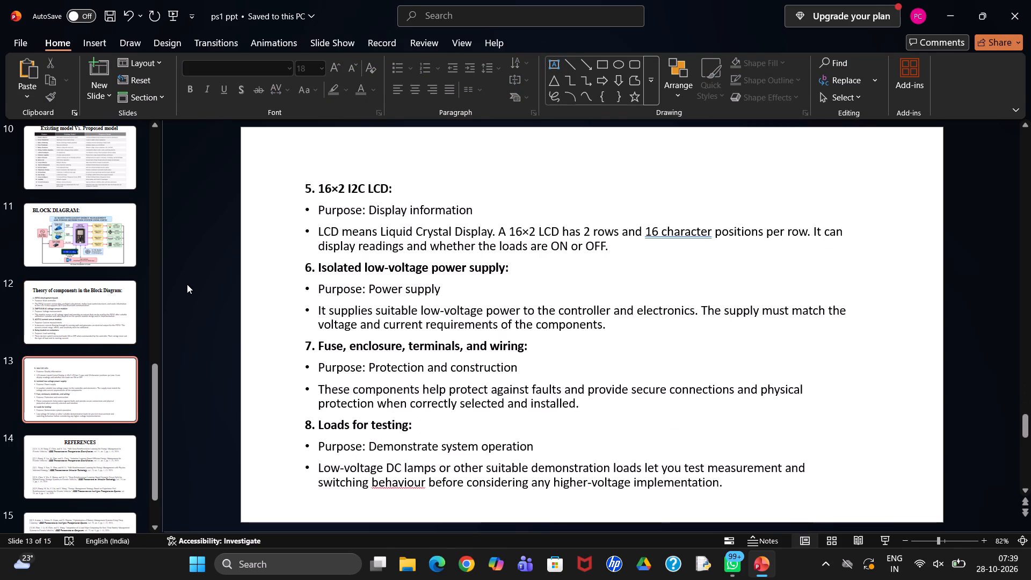
pyautogui.press('Up')
pyautogui.press('Up')
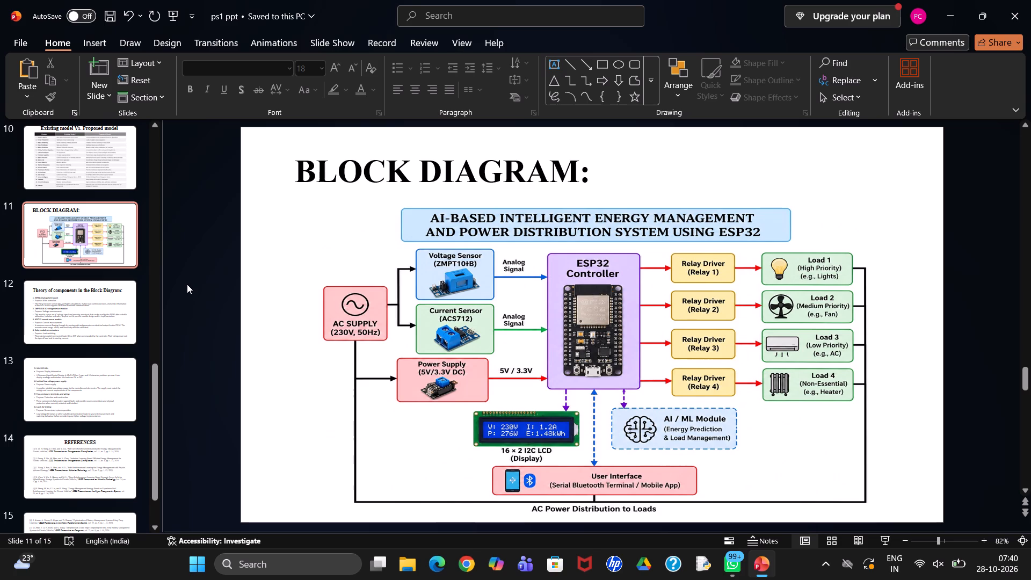
pyautogui.scroll(-1, 187, 284)
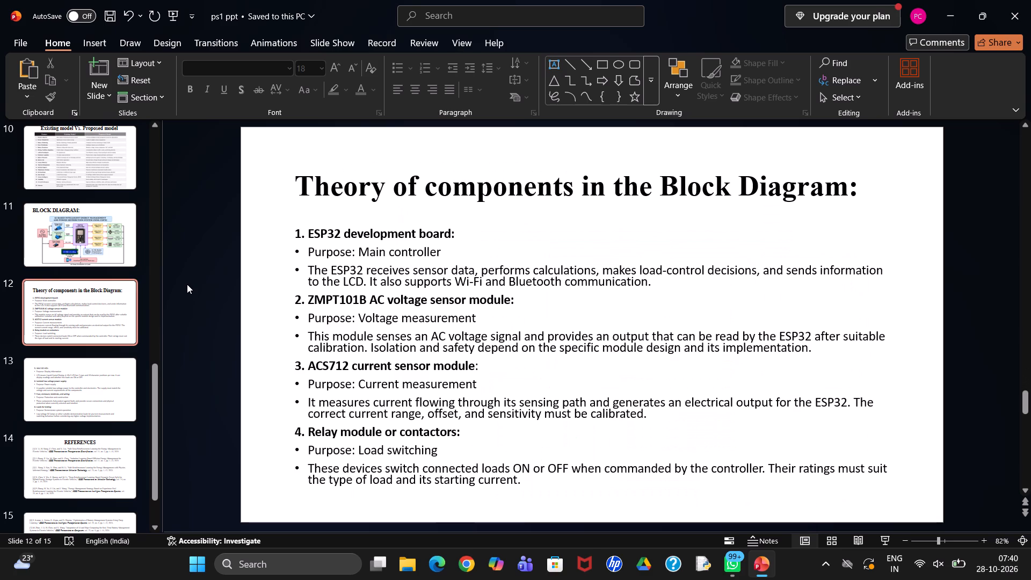
pyautogui.scroll(1, 187, 284)
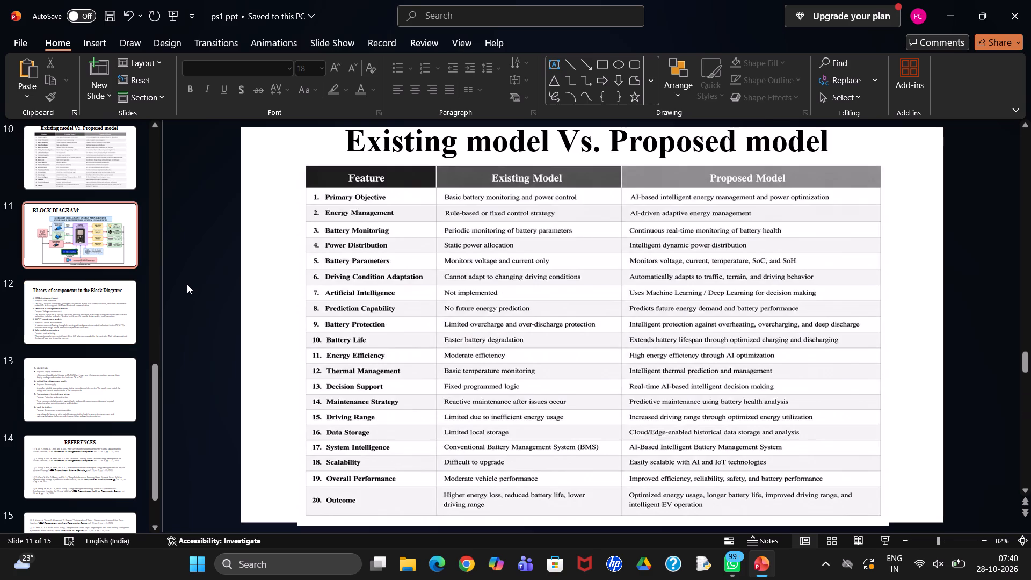
pyautogui.scroll(-2, 187, 284)
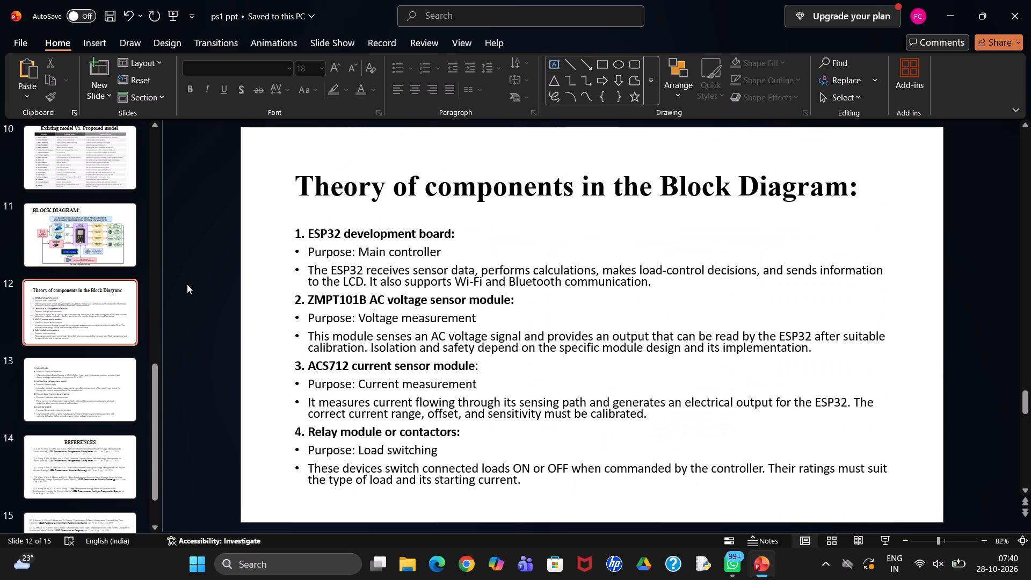
pyautogui.press('Up')
pyautogui.press('Down')
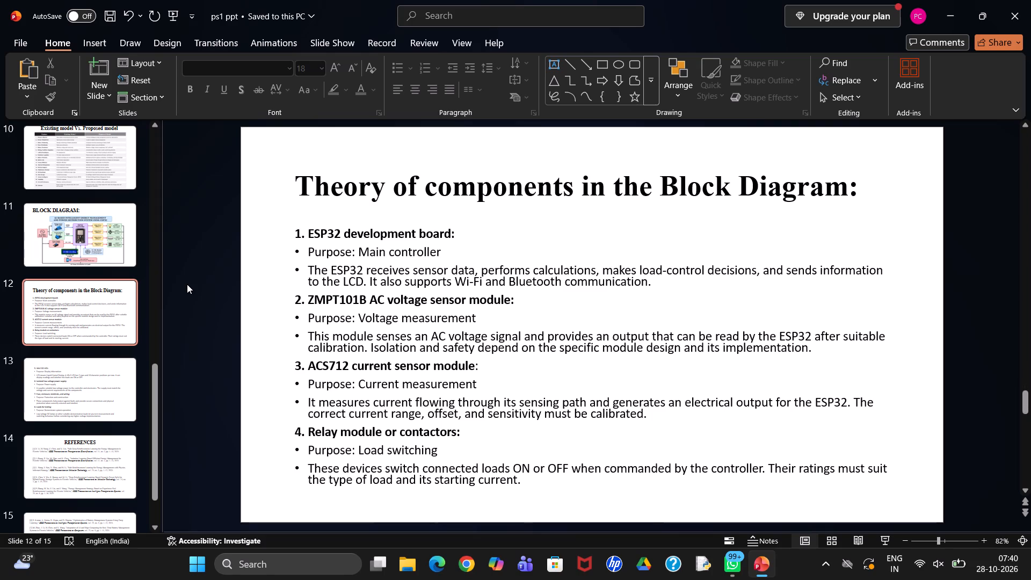
pyautogui.press('Up')
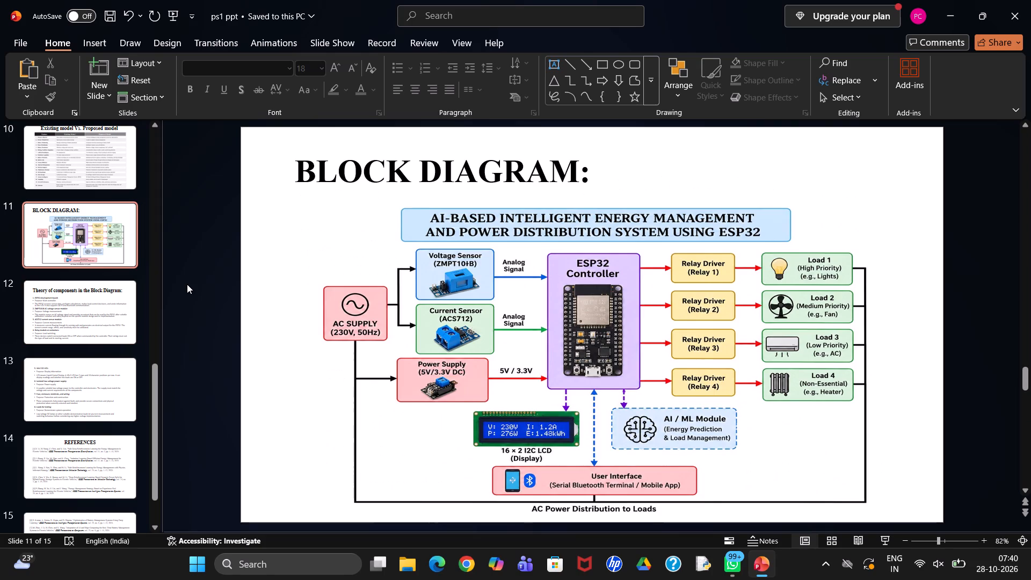
pyautogui.press('Down')
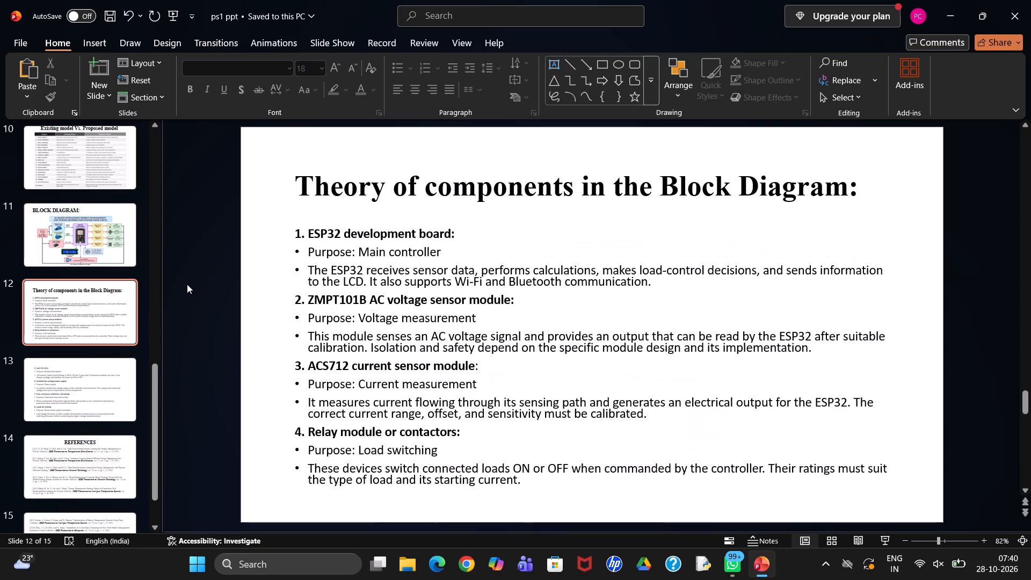
pyautogui.press('Up')
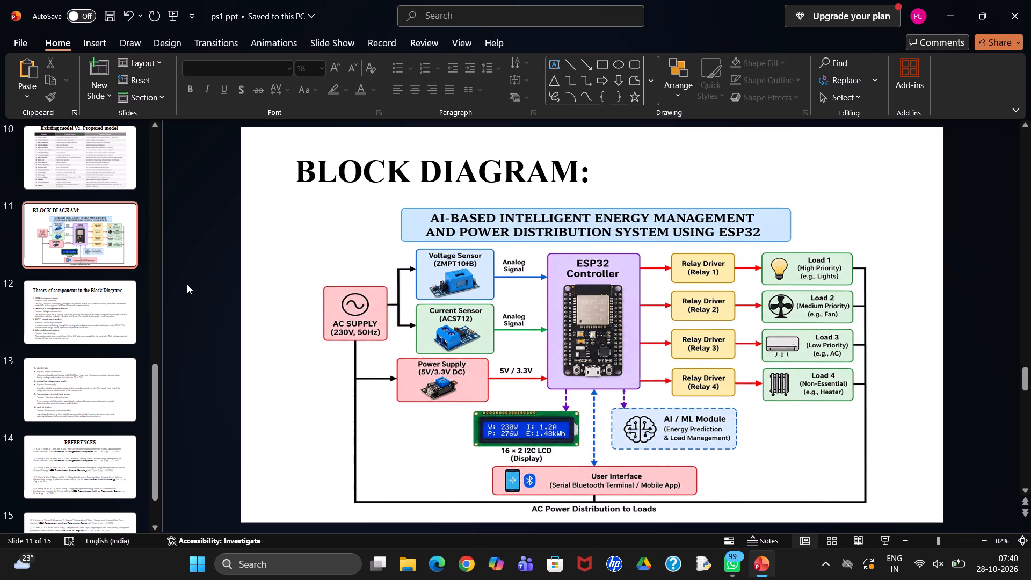
pyautogui.press('Down')
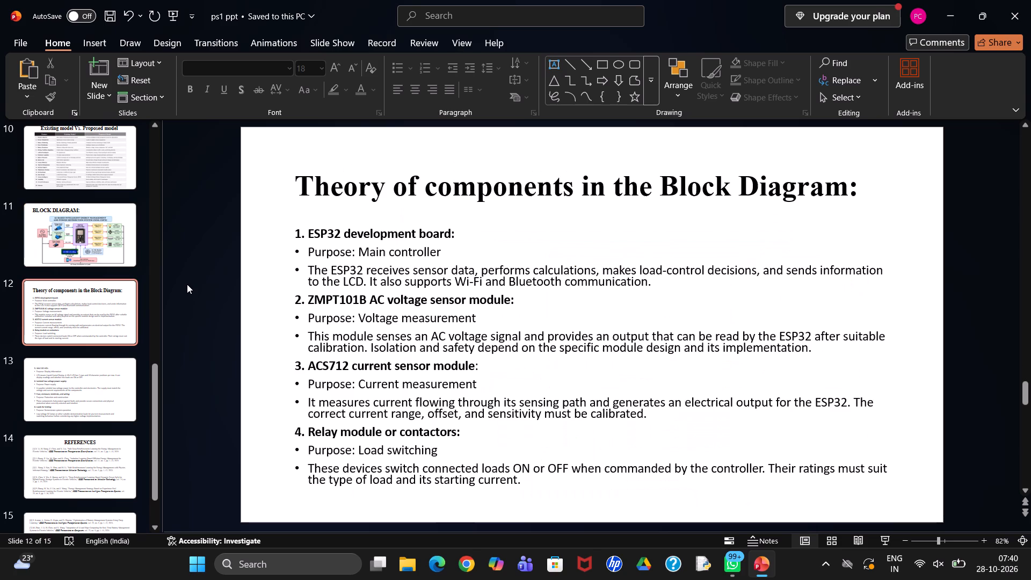
pyautogui.press('Up')
pyautogui.press('Down')
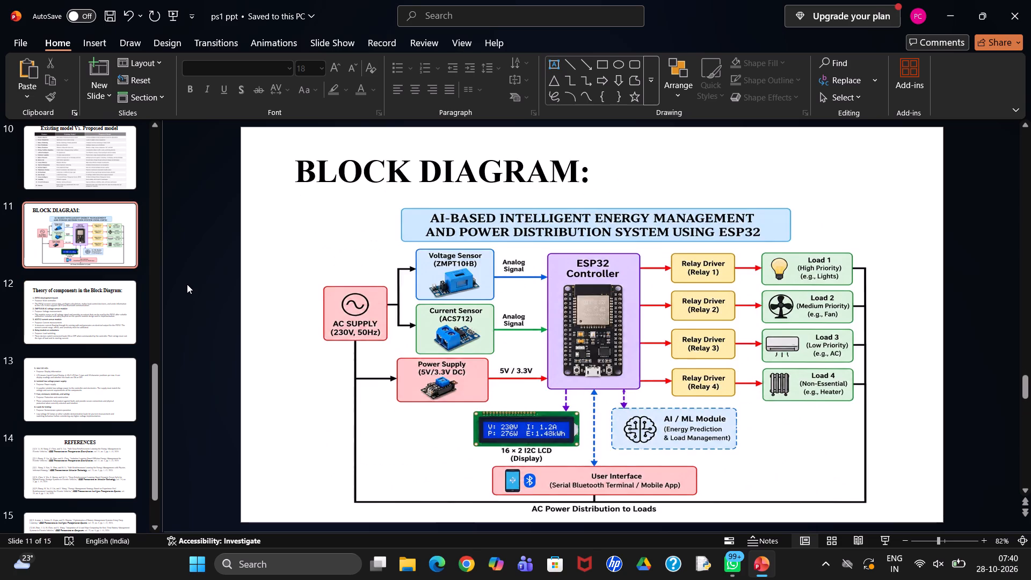
pyautogui.press('Down')
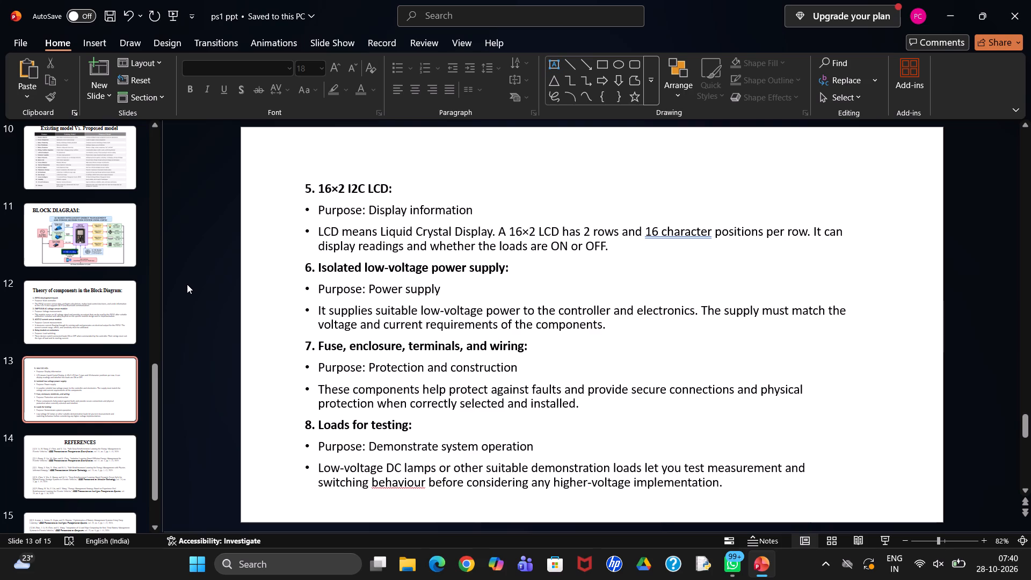
pyautogui.press('Up')
pyautogui.press('Up')
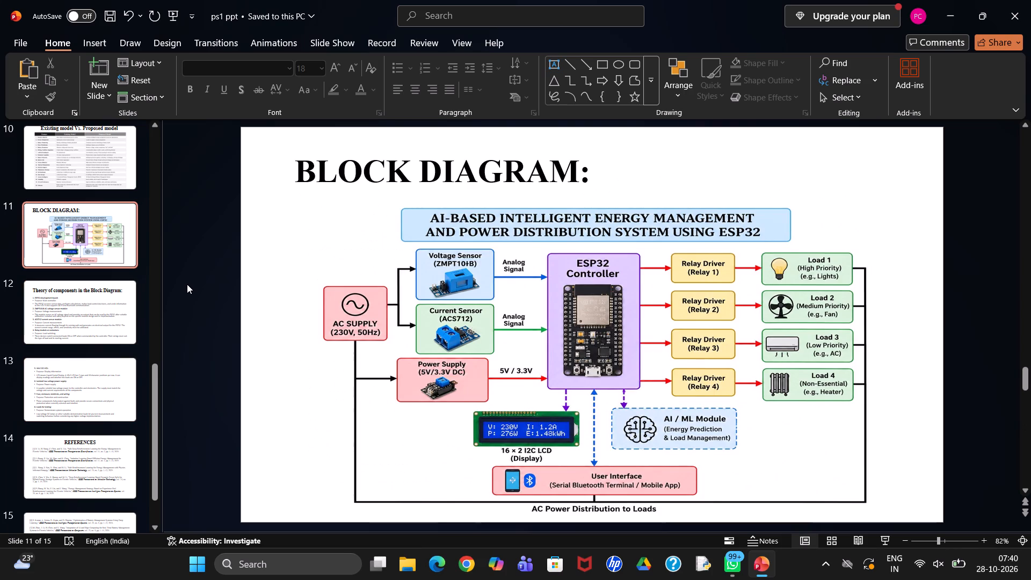
pyautogui.press('Down')
pyautogui.press('Down')
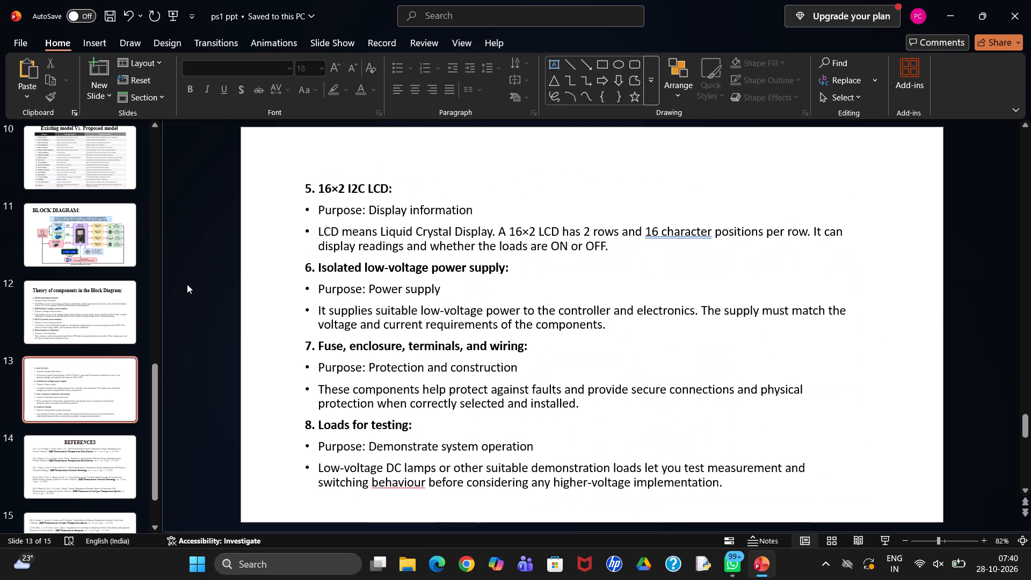
pyautogui.press('Up')
pyautogui.press('Up')
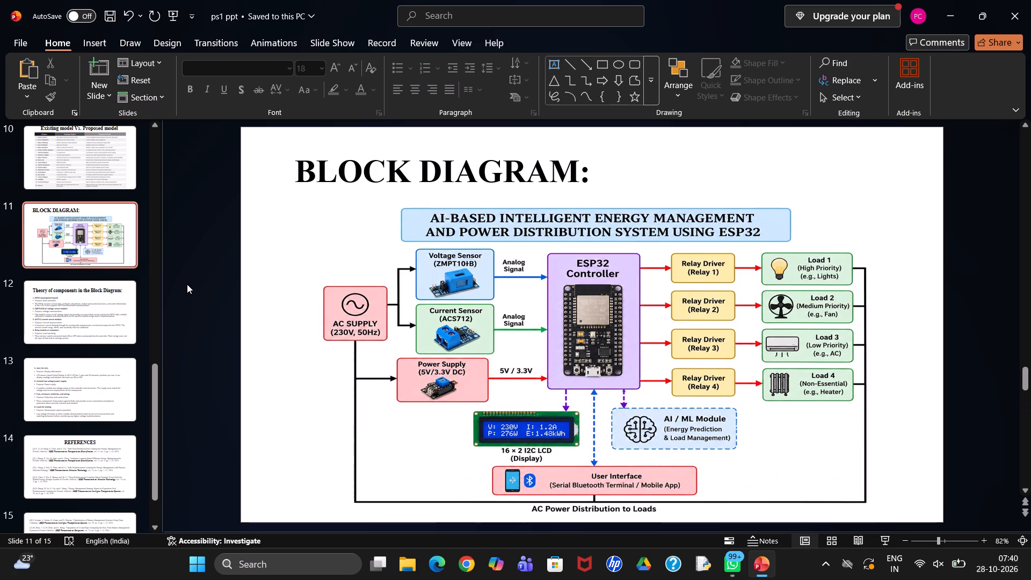
pyautogui.press('Down')
pyautogui.press('Down')
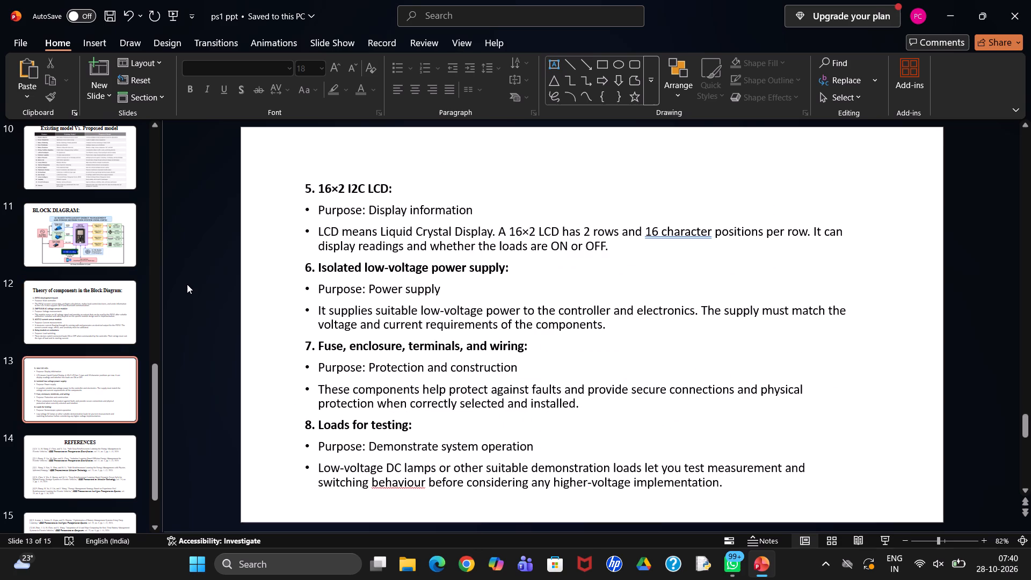
pyautogui.press('Up')
pyautogui.press('Up')
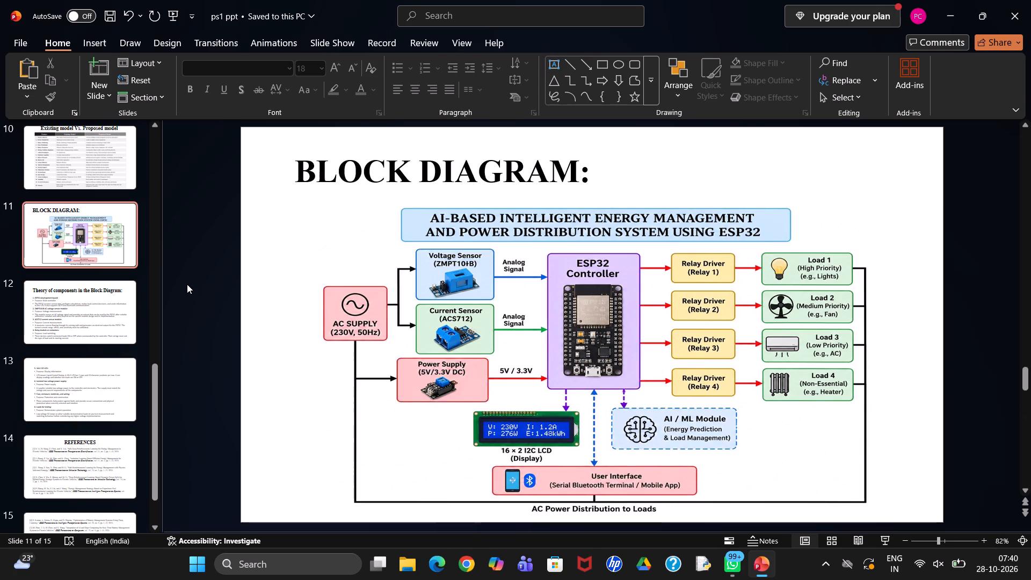
pyautogui.press('Down')
pyautogui.press('Down')
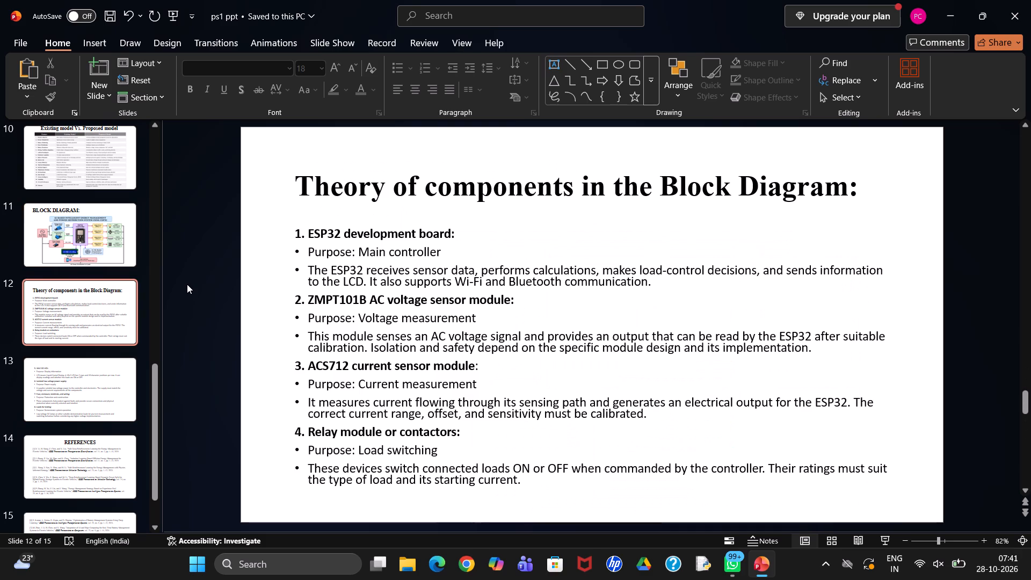
pyautogui.press('Up')
pyautogui.press('Up')
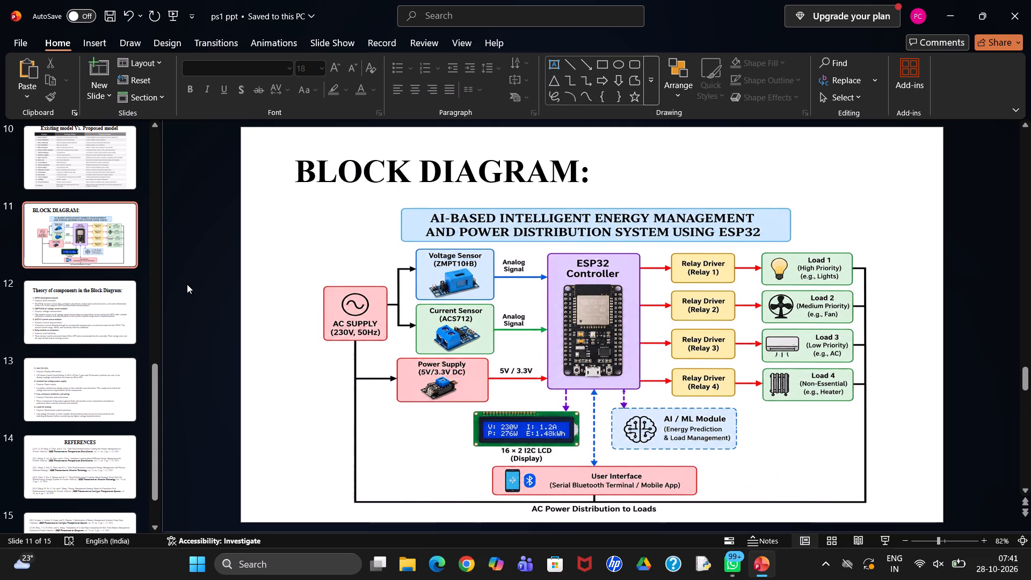
# Review the reference slides and the earlier slides back to the literature survey on slide 6.
pyautogui.press('Down')
pyautogui.press('Down')
pyautogui.press('Down')
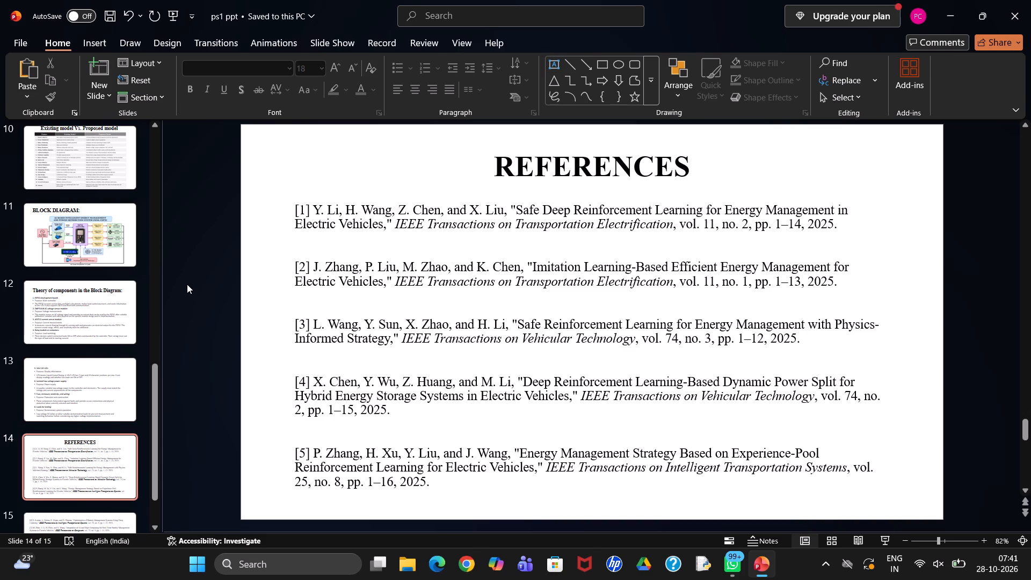
pyautogui.press('Down')
pyautogui.press('Up')
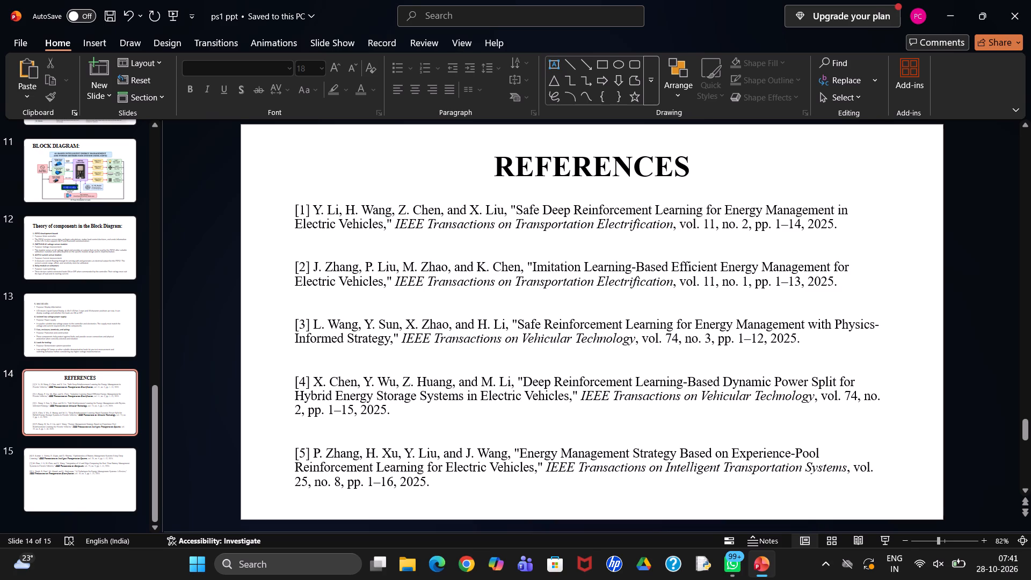
pyautogui.scroll(2, 482, 232)
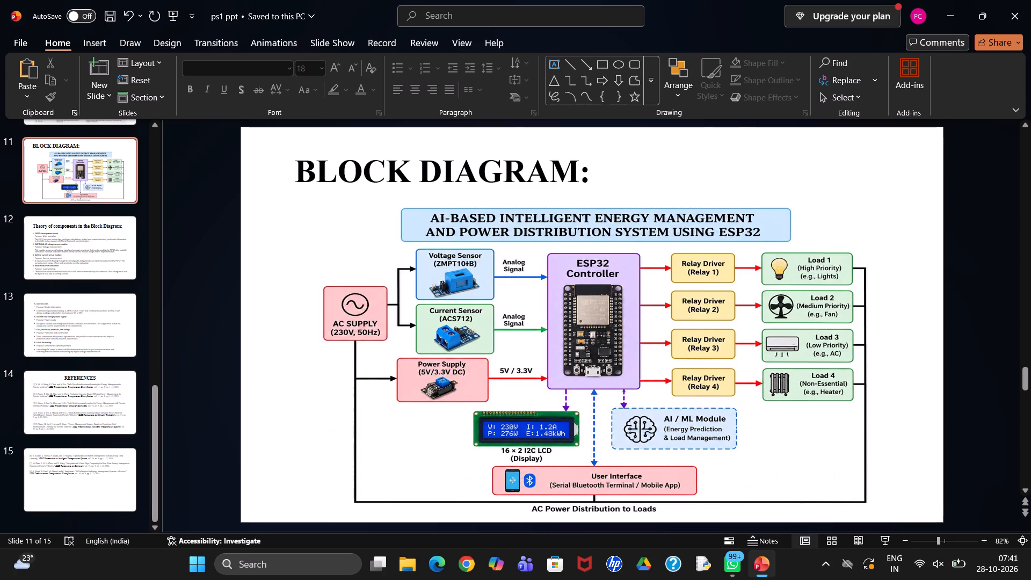
pyautogui.scroll(2, 482, 232)
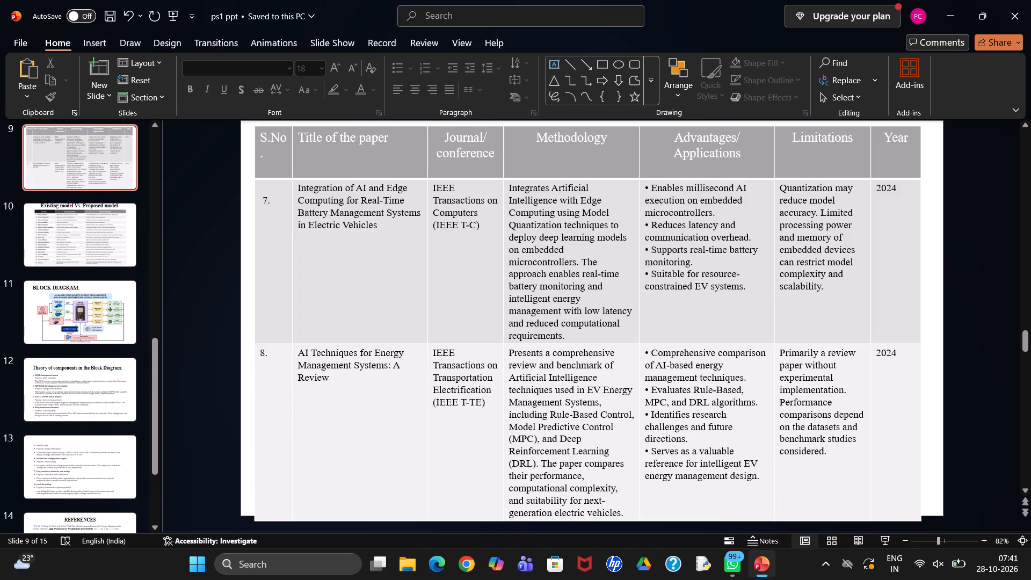
pyautogui.scroll(2, 482, 232)
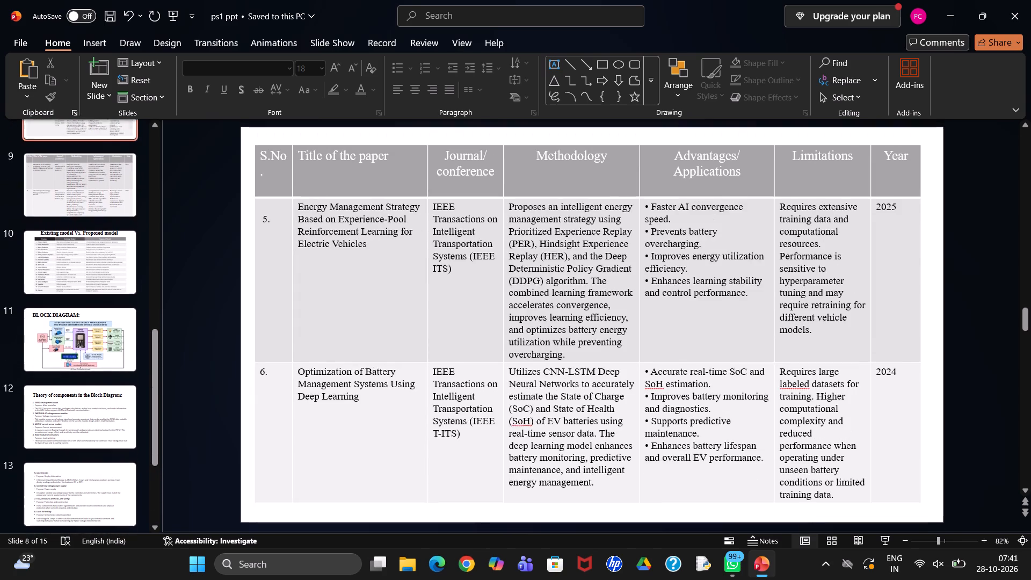
pyautogui.scroll(3, 482, 232)
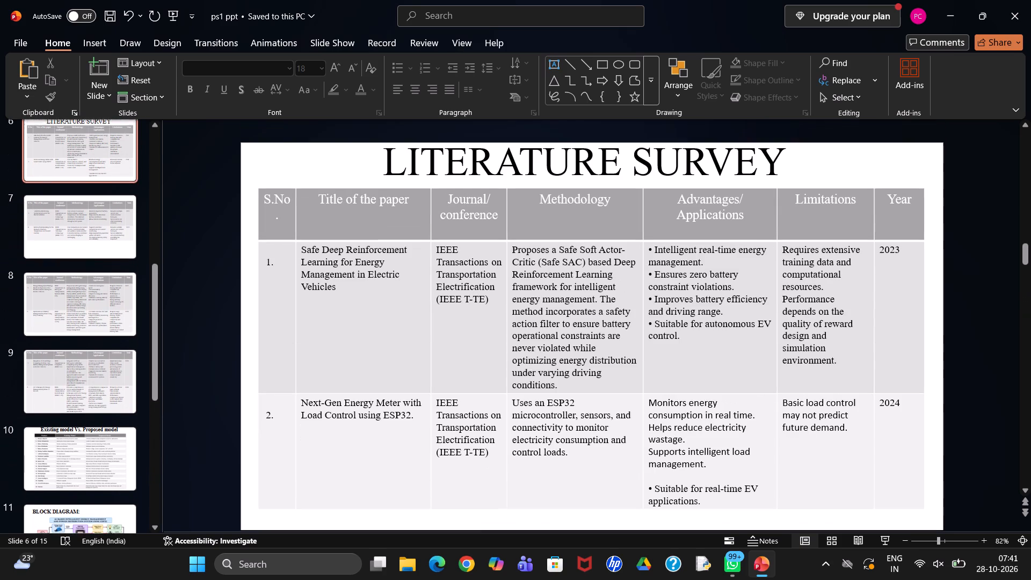
# Apply the Times New Roman font to all the text of references [6] to [8] on slide 15.
pyautogui.press('Down')
pyautogui.press('Down')
pyautogui.press('Down')
pyautogui.press('Down')
pyautogui.press('Down')
pyautogui.press('Down')
pyautogui.press('Down')
pyautogui.press('Down')
pyautogui.press('Down')
pyautogui.press('Down')
pyautogui.press('Down')
pyautogui.press('Down')
pyautogui.press('Down')
pyautogui.press('Down')
pyautogui.press('Down')
pyautogui.press('Down')
pyautogui.press('Down')
pyautogui.press('Down')
pyautogui.press('Down')
pyautogui.press('Down')
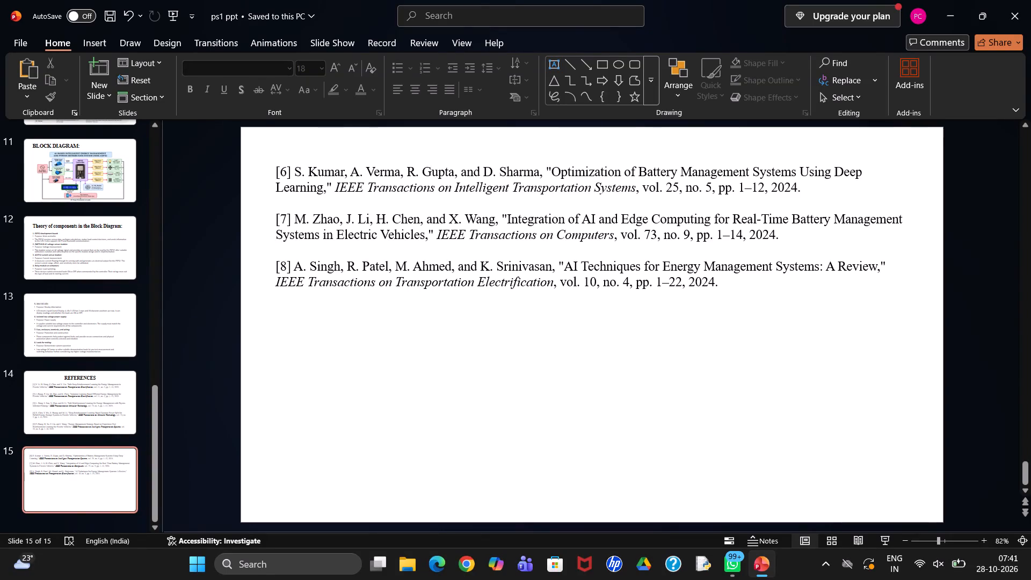
pyautogui.moveTo(722, 278); pyautogui.dragTo(325, 174)
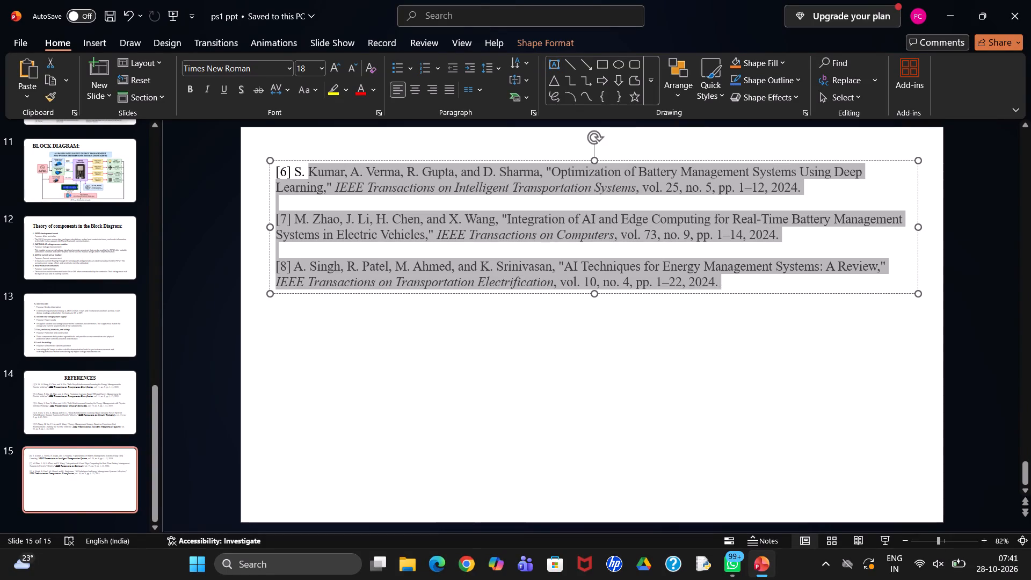
pyautogui.moveTo(325, 174); pyautogui.dragTo(271, 162)
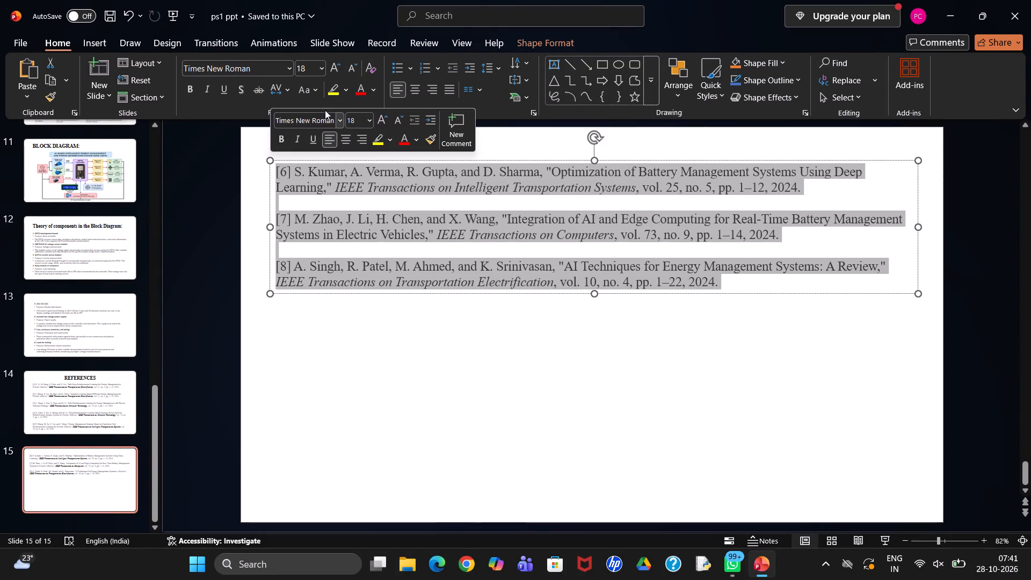
pyautogui.click(338, 118)
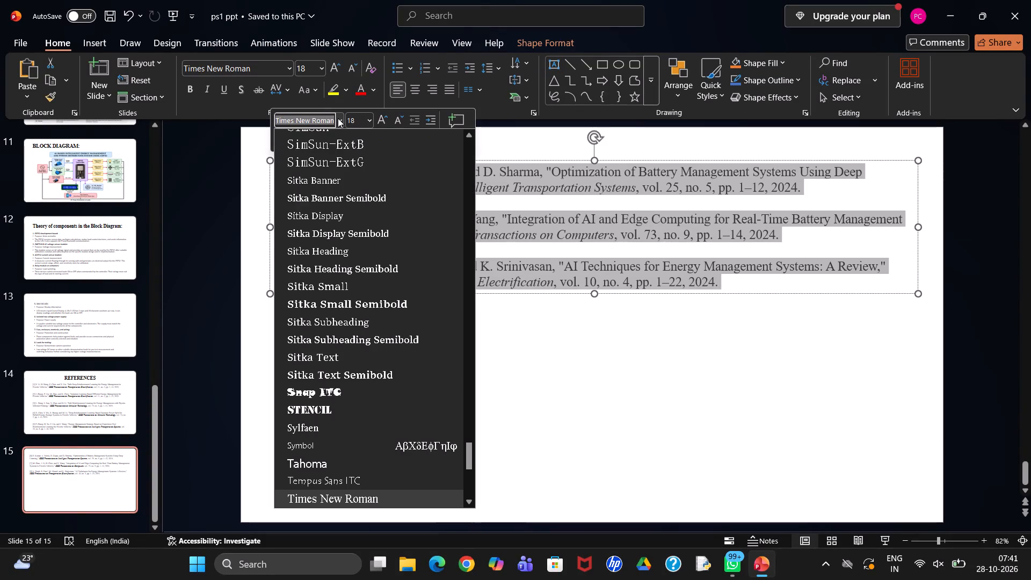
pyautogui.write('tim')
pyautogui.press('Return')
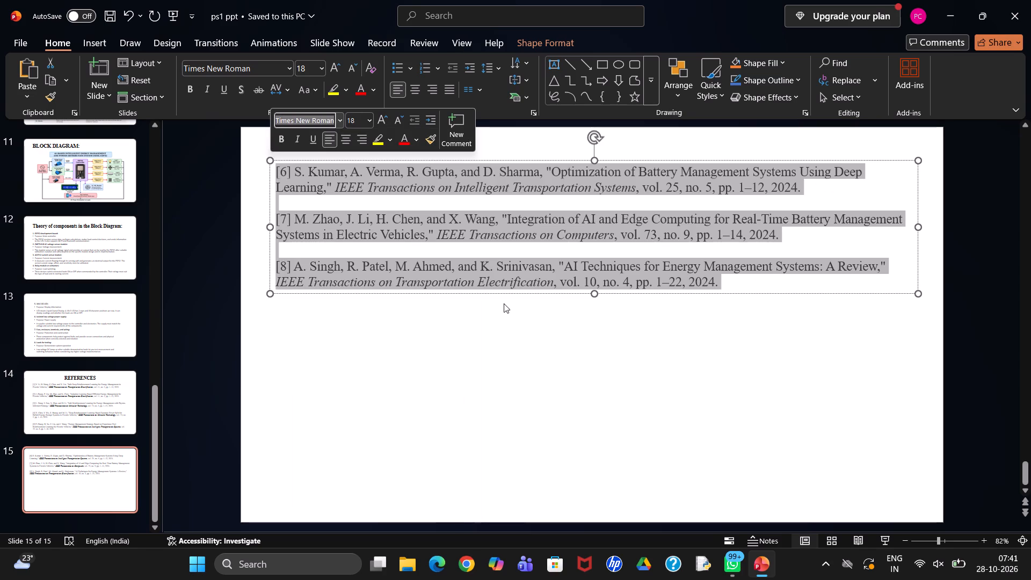
# Deselect the reference text on slide 15 and place the text cursor before "Optimization" in reference [6].
pyautogui.click(512, 314)
pyautogui.click(554, 175)
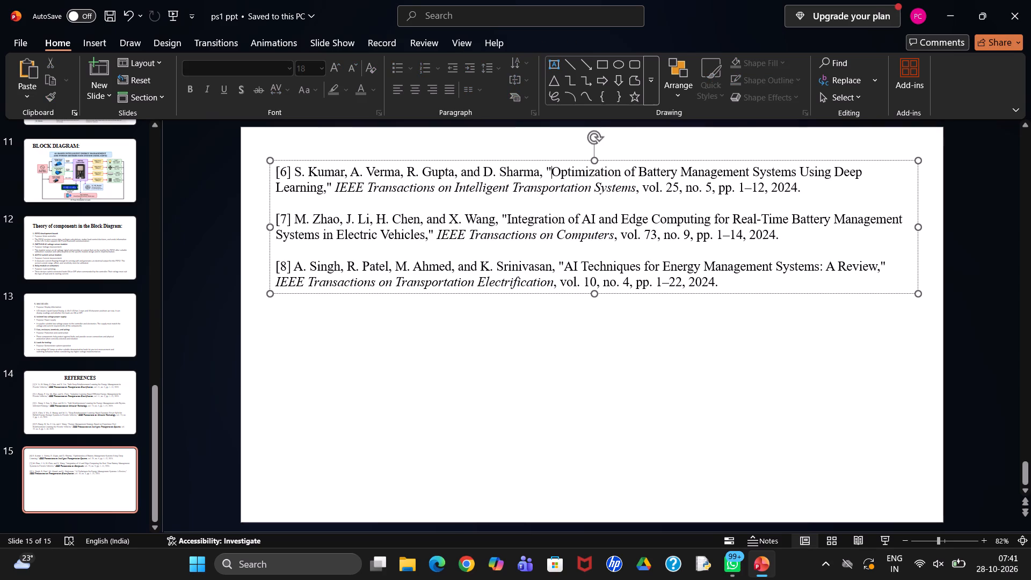